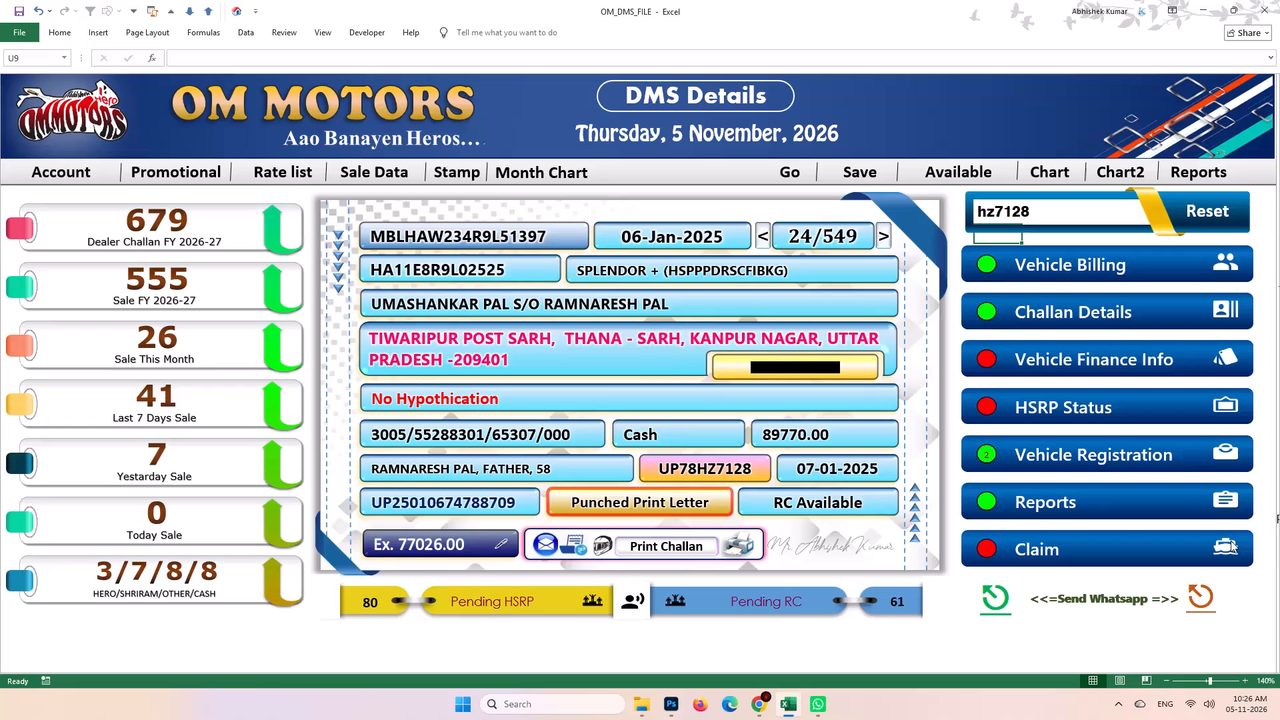
click(1091, 459)
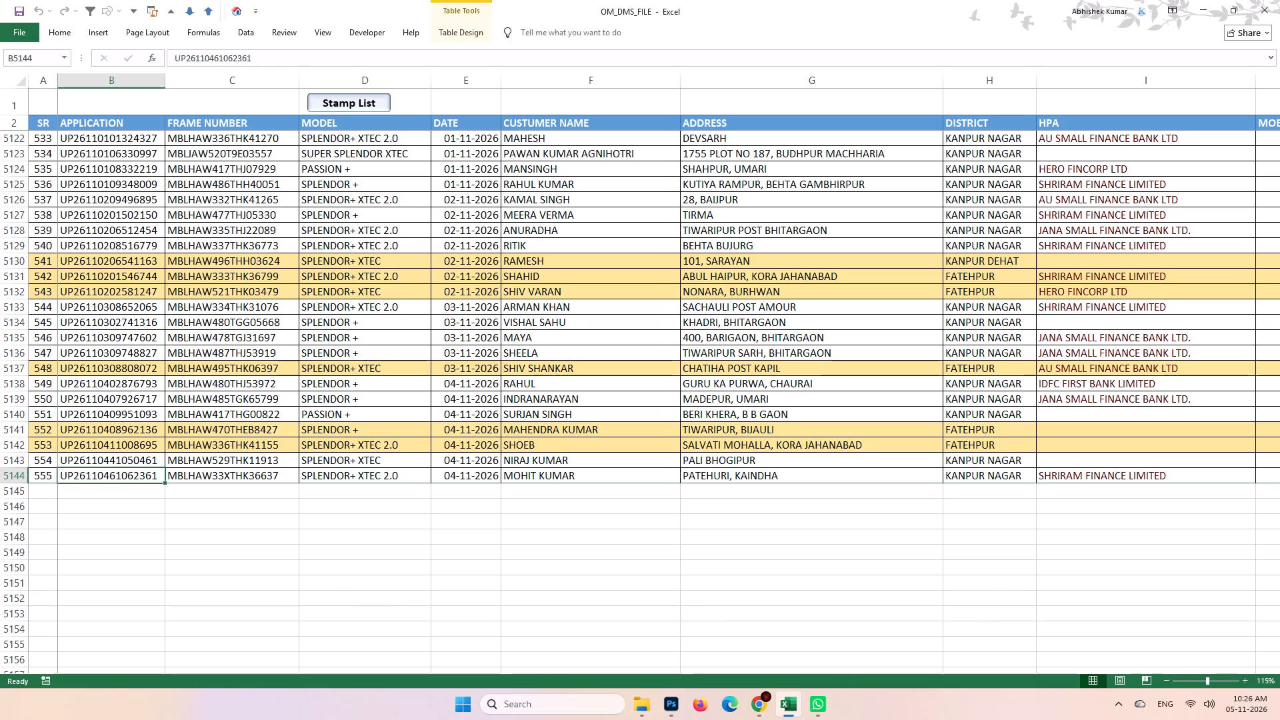
click(1082, 379)
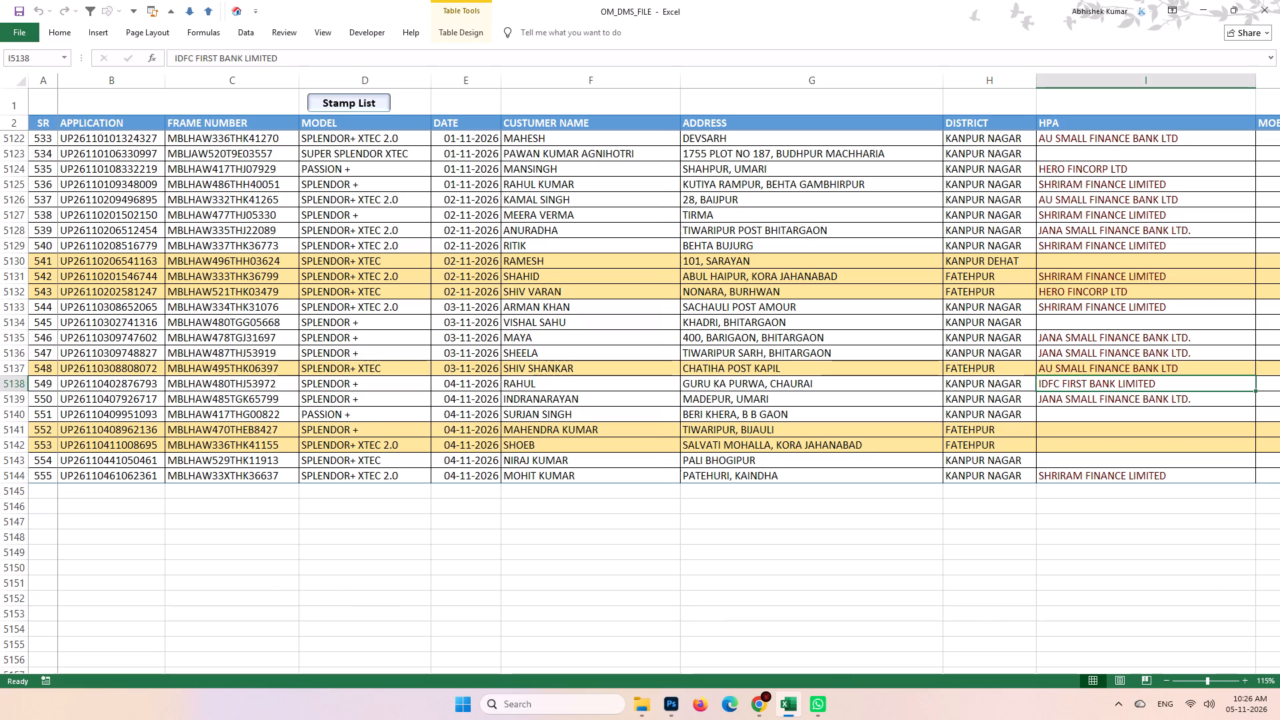
click(238, 7)
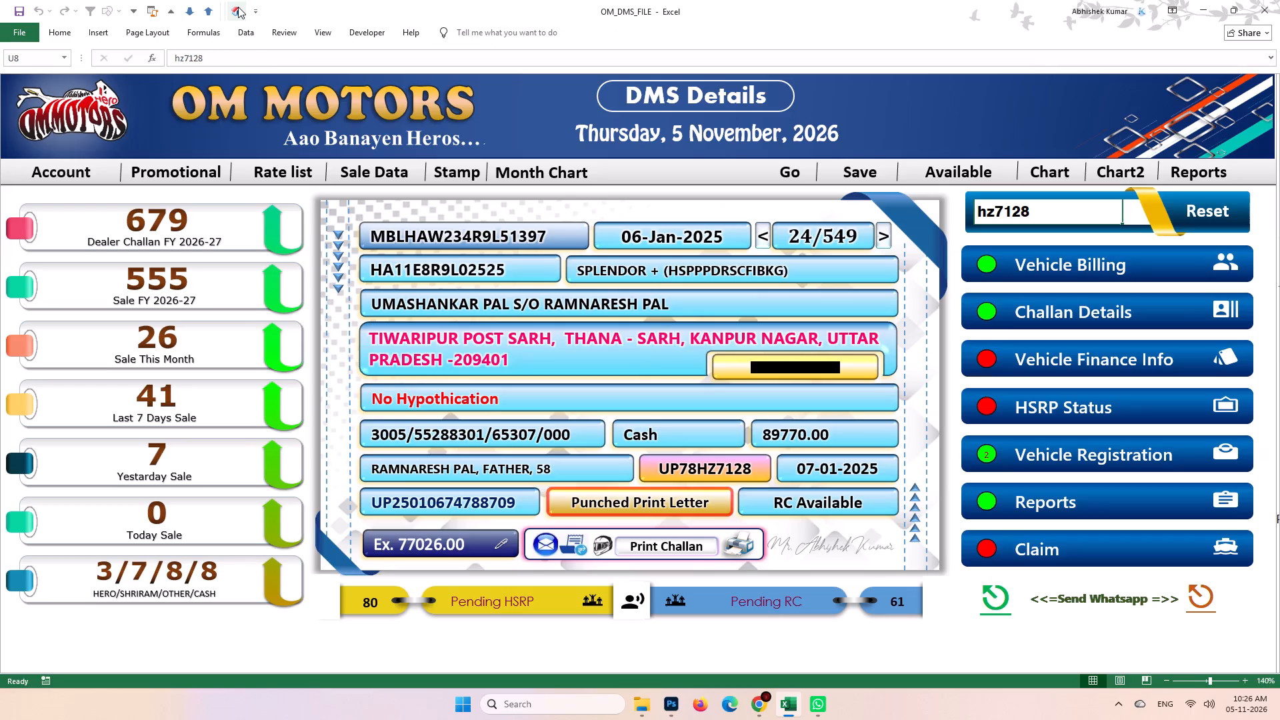
text(549)
key(Return)
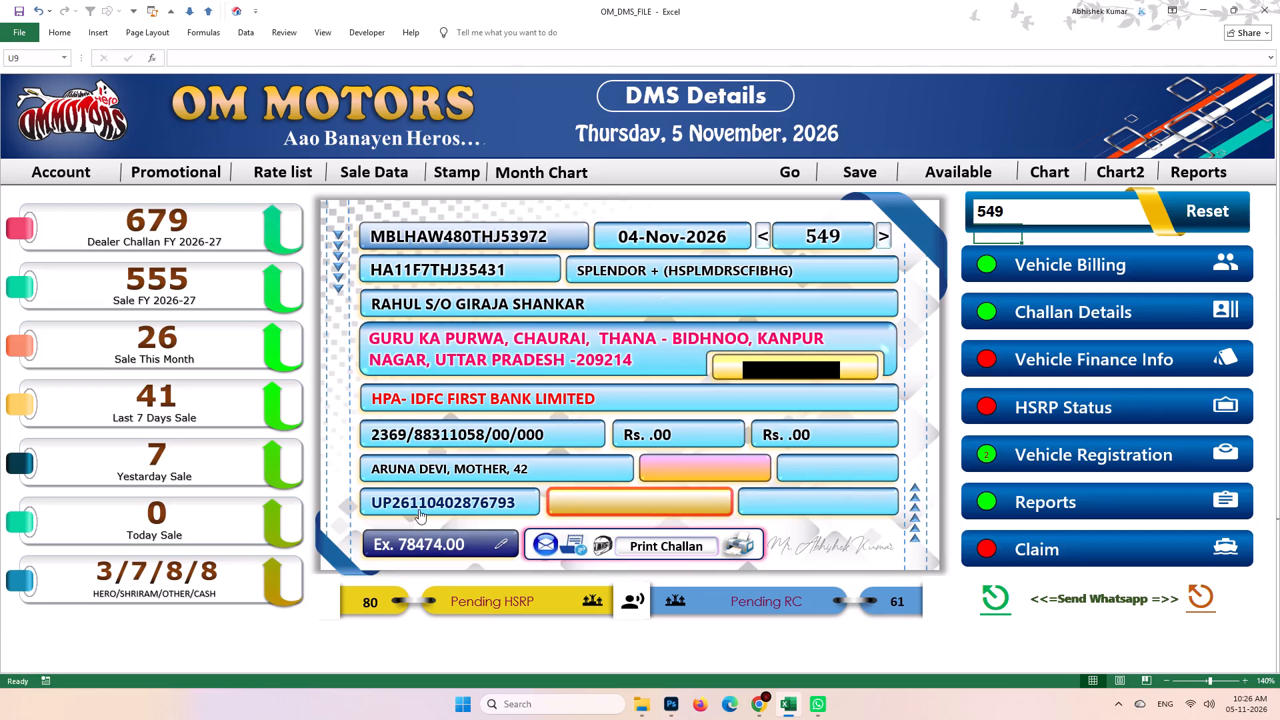
Export the tax invoice of record 549 as a PDF.
click(573, 550)
click(707, 395)
Switch to File Explorer and open the ExportPDF folder.
click(641, 710)
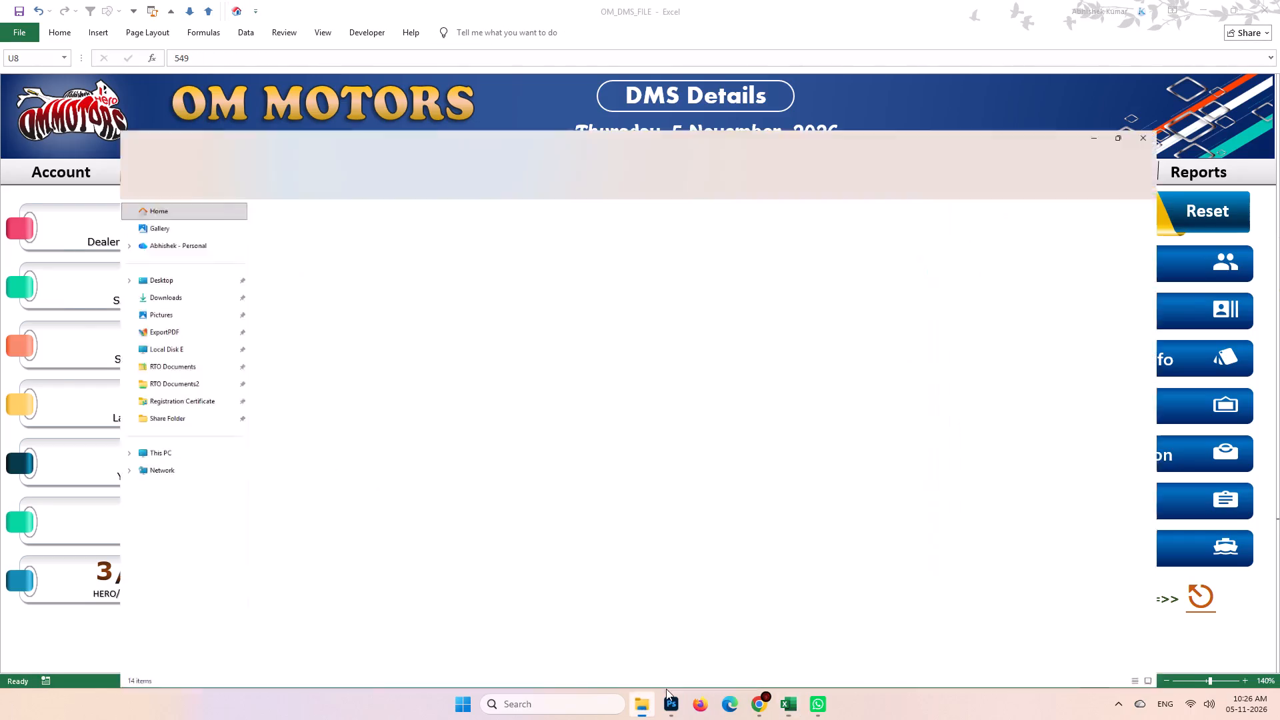
click(76, 252)
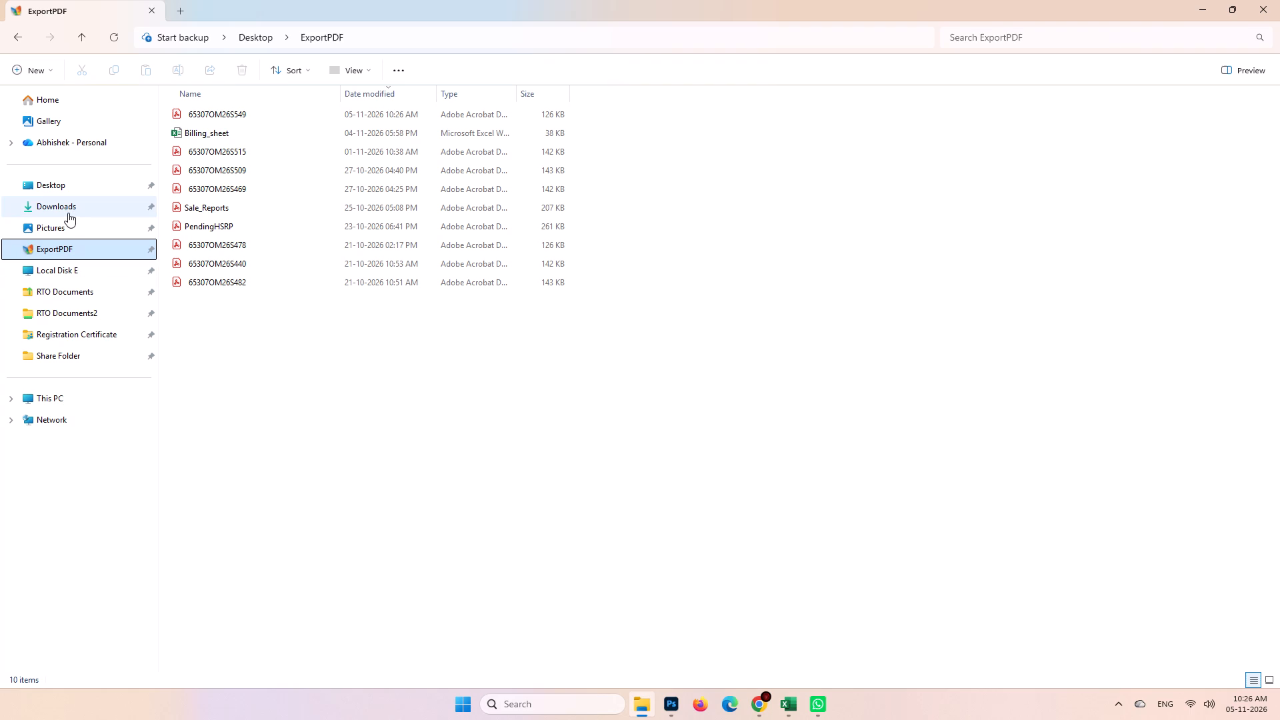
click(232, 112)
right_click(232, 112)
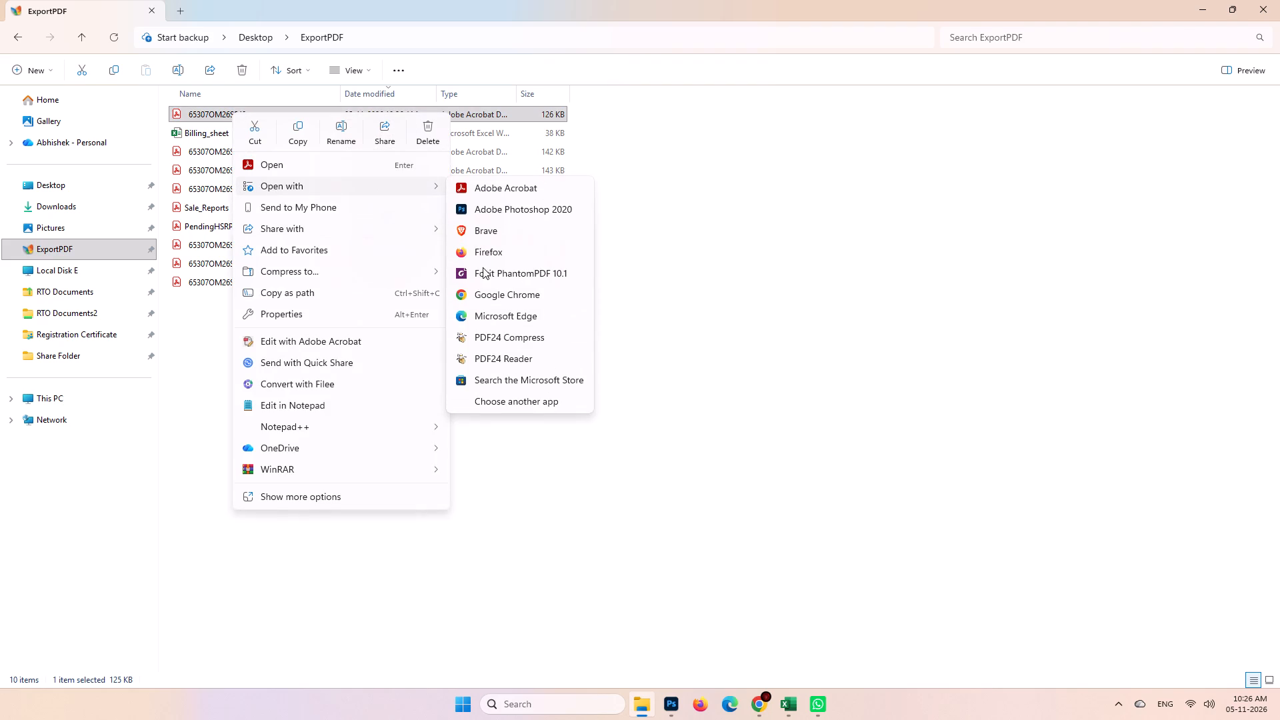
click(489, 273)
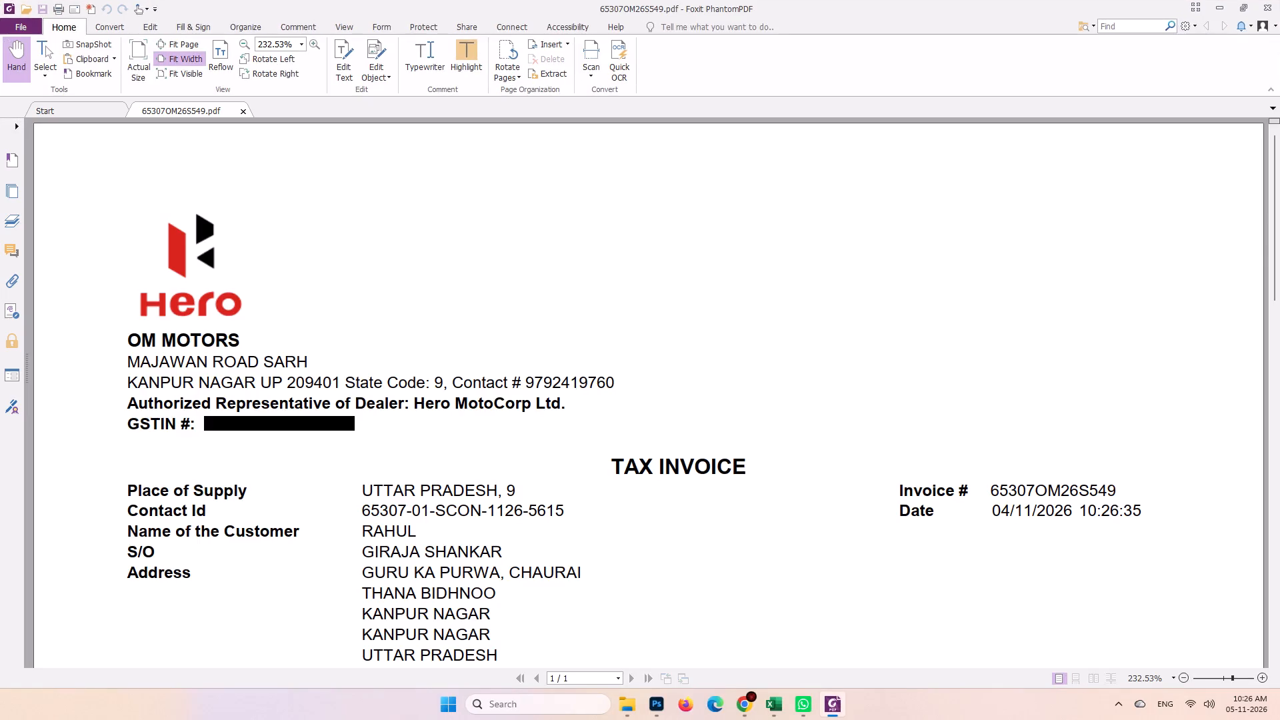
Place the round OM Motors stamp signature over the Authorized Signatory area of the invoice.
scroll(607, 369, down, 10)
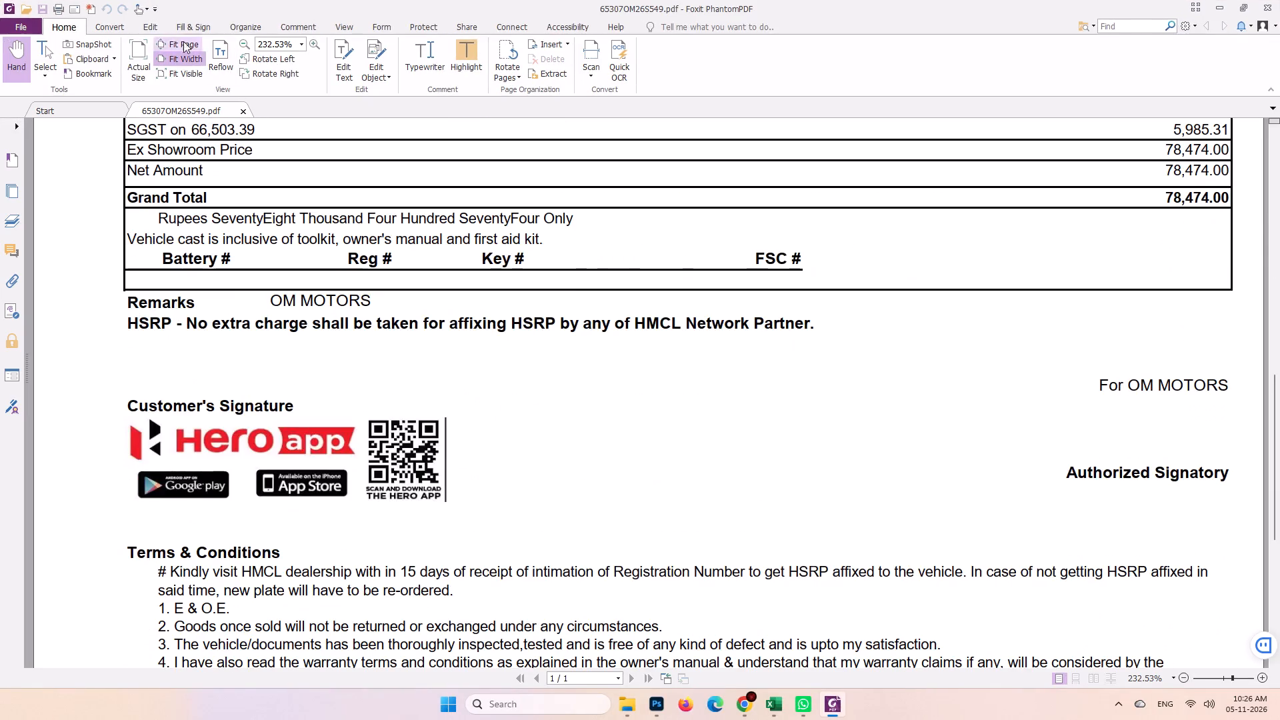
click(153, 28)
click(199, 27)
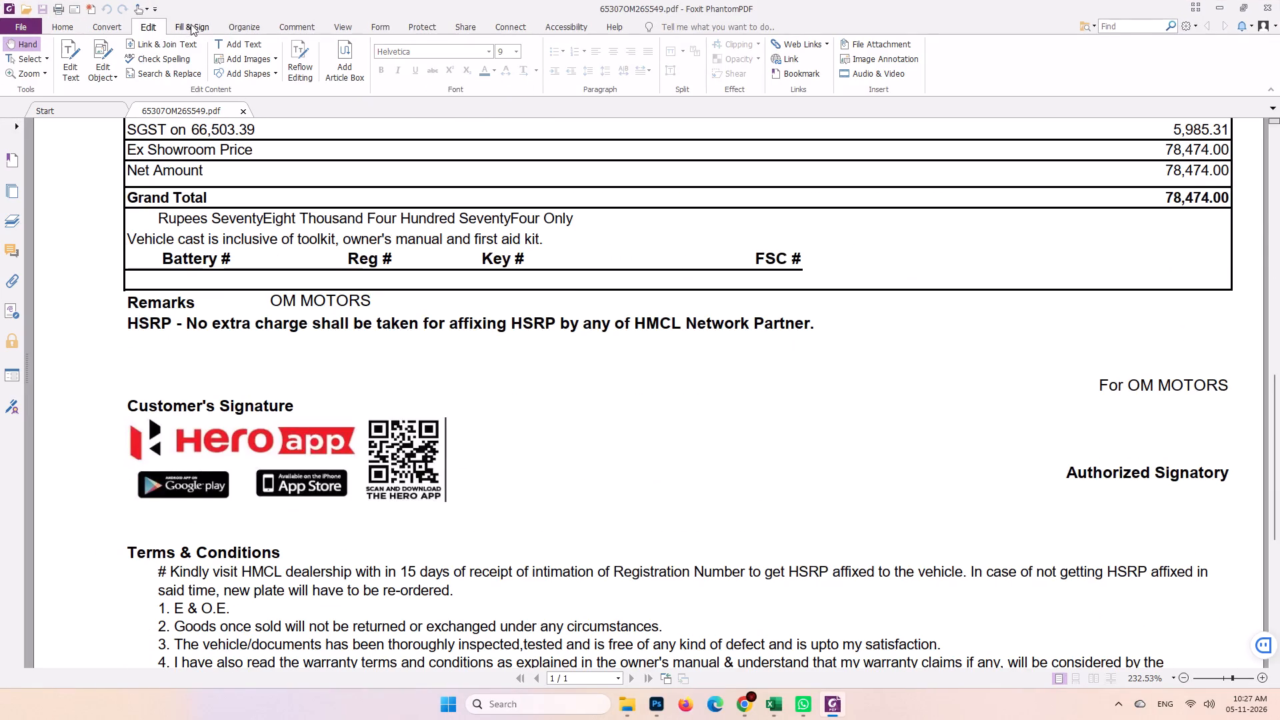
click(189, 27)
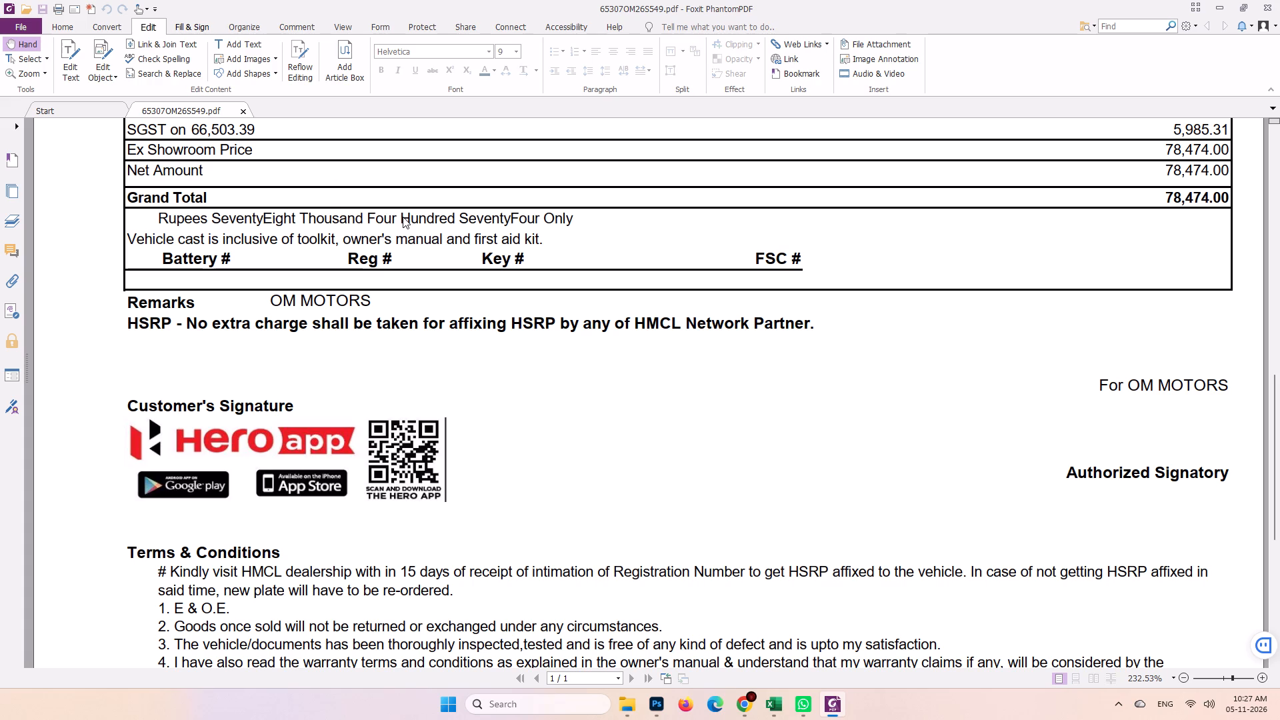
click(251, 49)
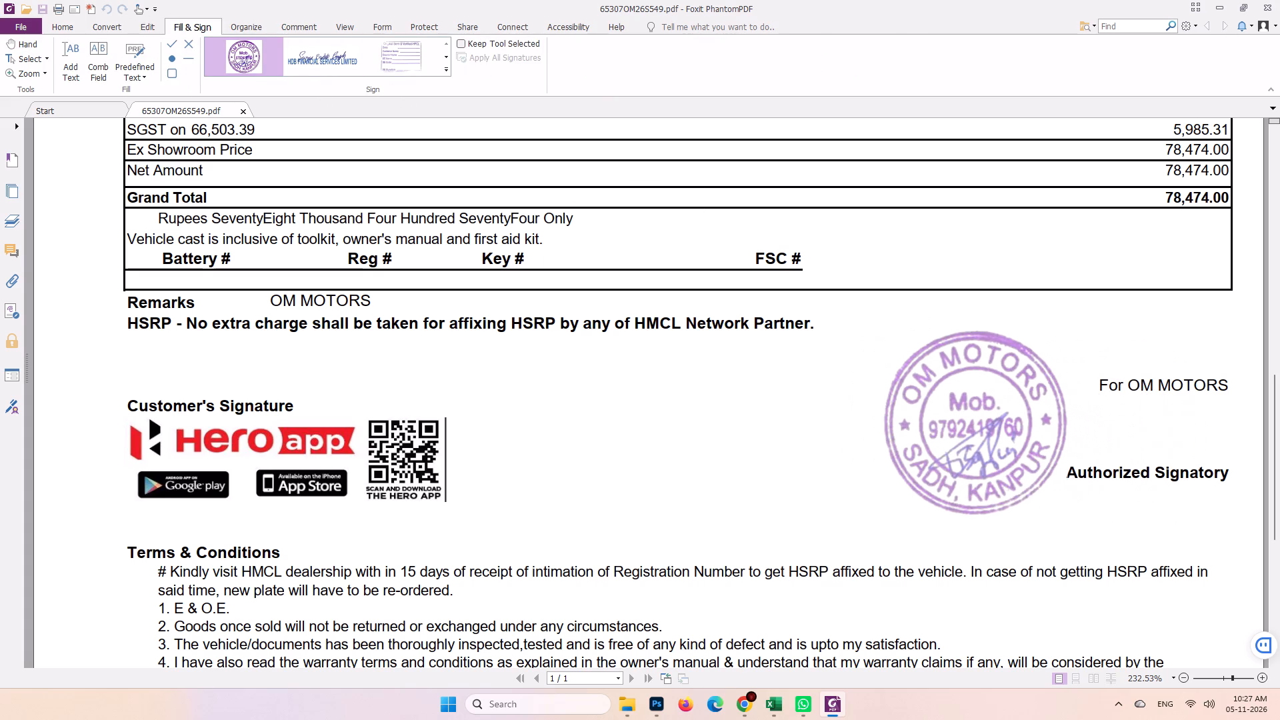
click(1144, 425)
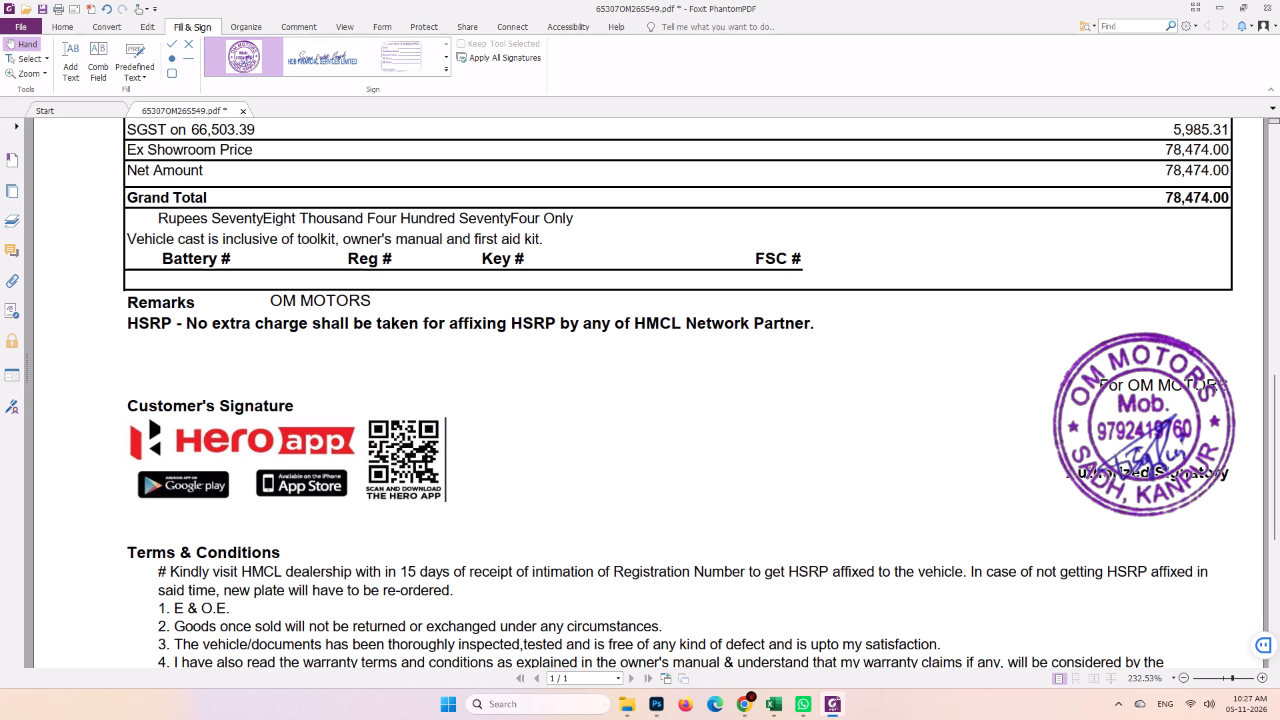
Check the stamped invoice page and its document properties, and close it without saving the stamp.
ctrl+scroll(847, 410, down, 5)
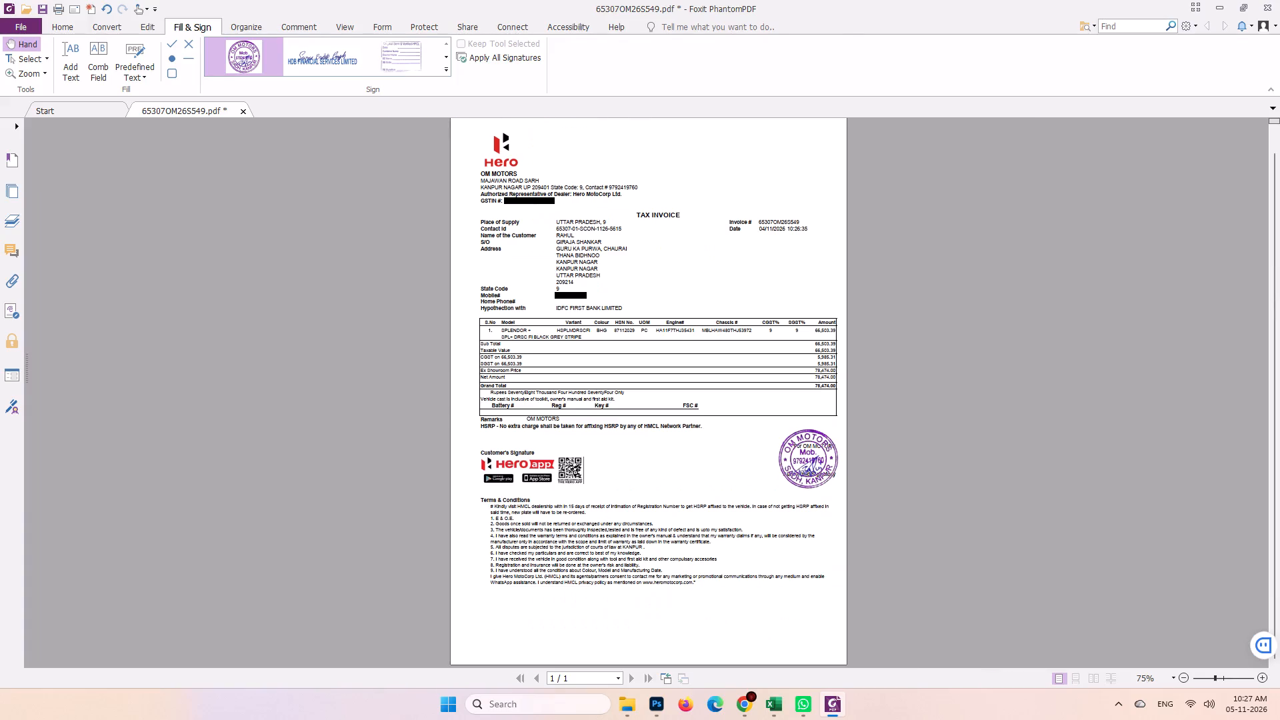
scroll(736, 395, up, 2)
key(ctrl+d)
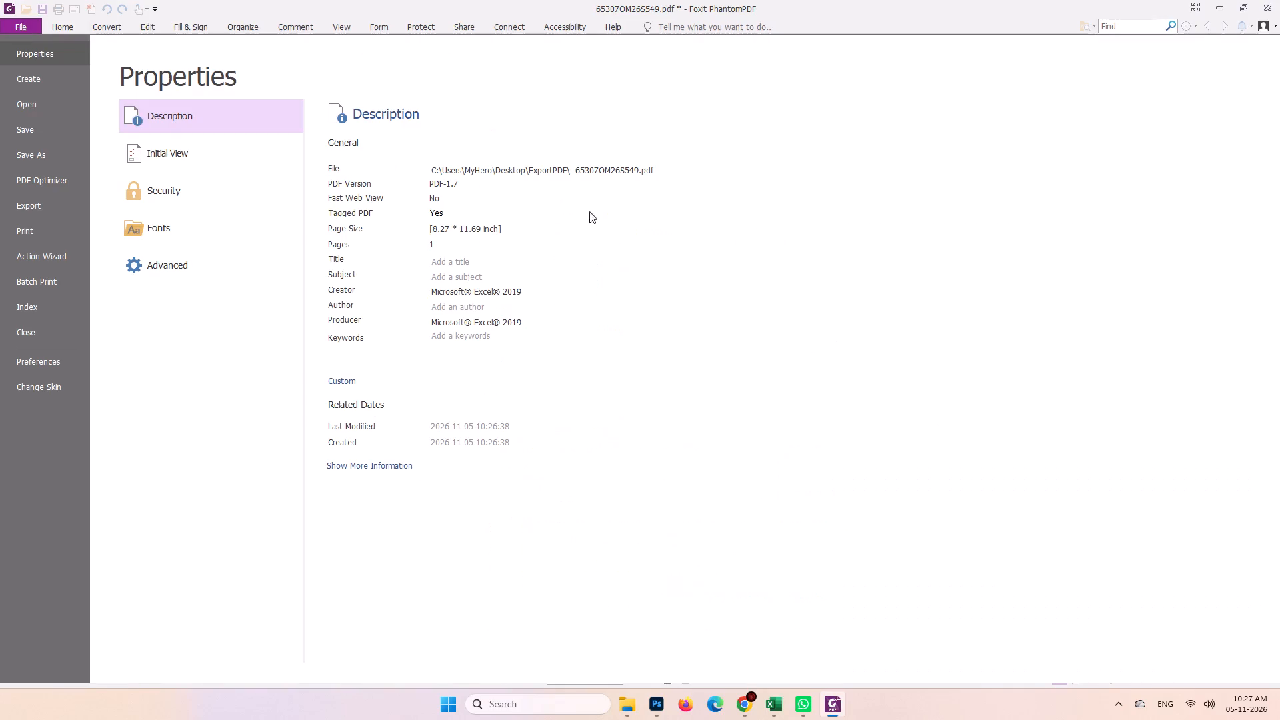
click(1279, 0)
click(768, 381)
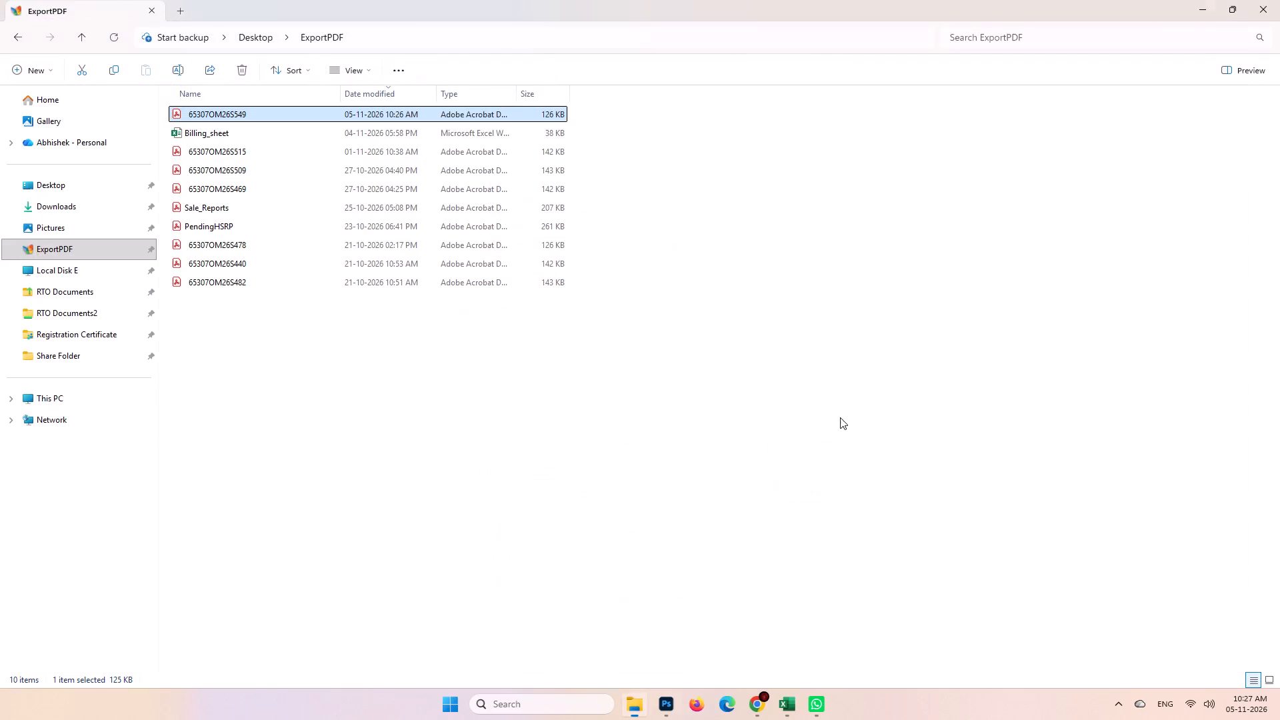
double_click(277, 117)
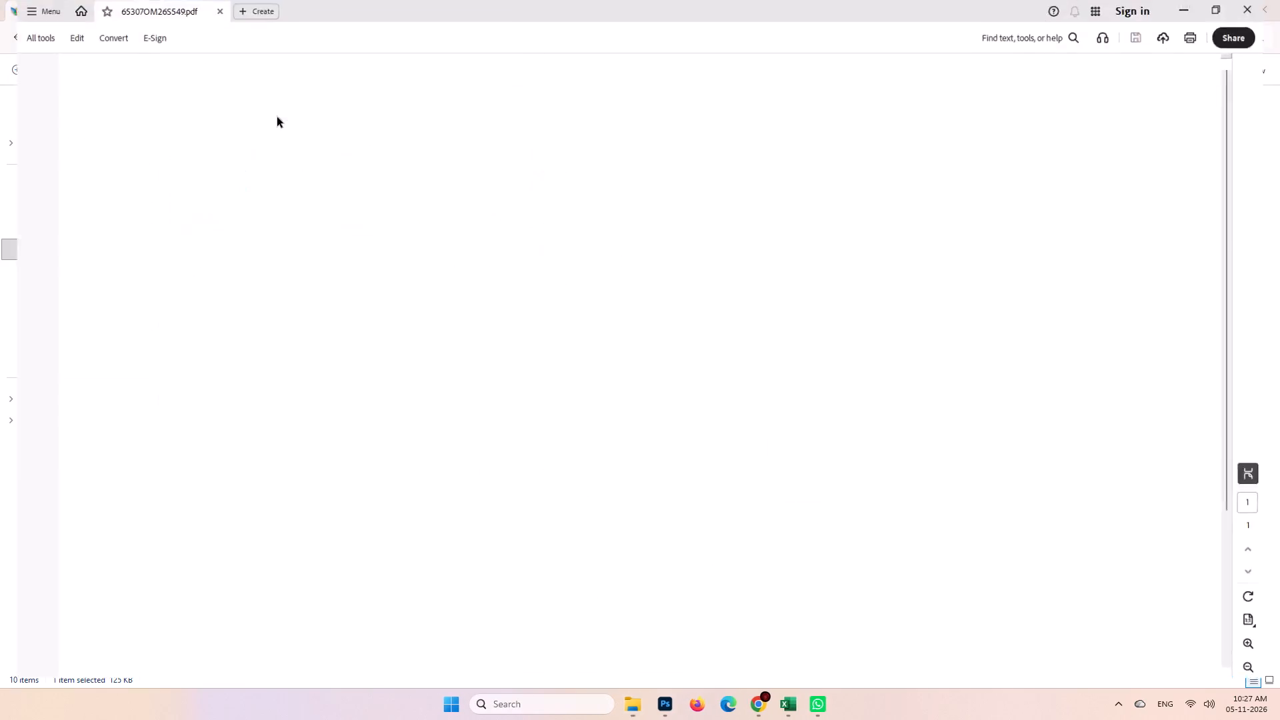
scroll(647, 384, down, 6)
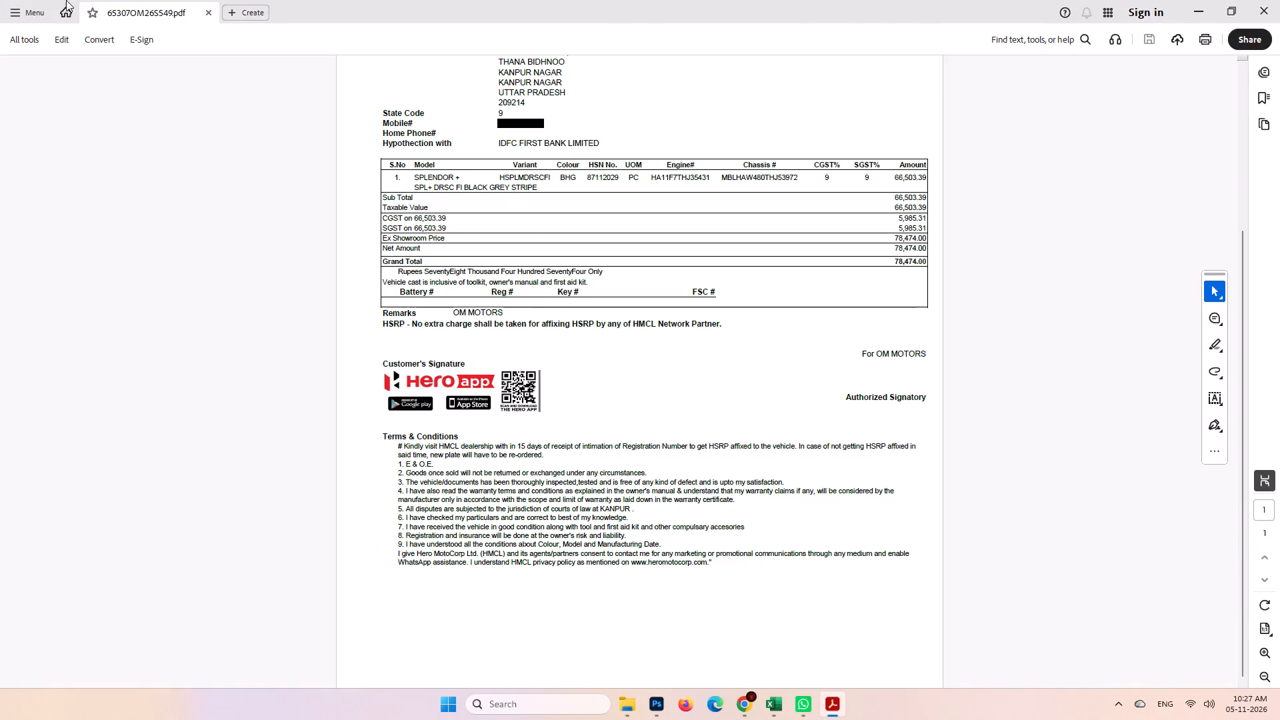
click(149, 42)
click(91, 271)
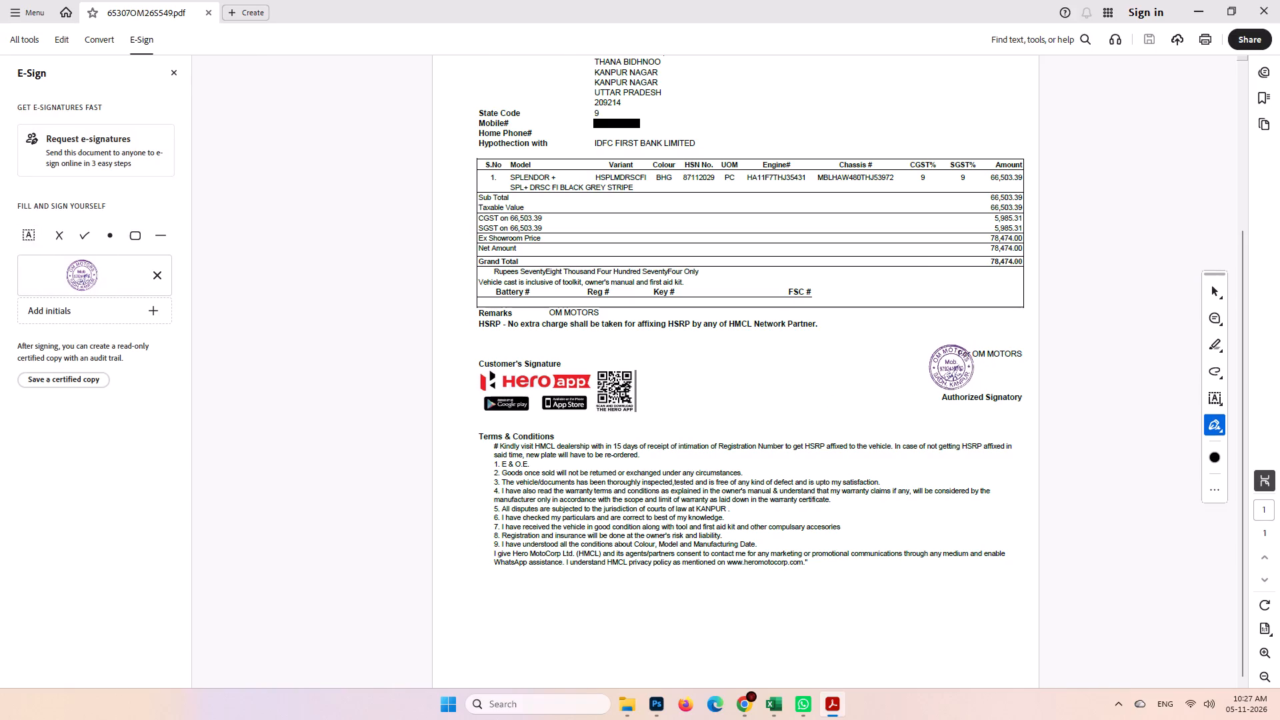
click(951, 367)
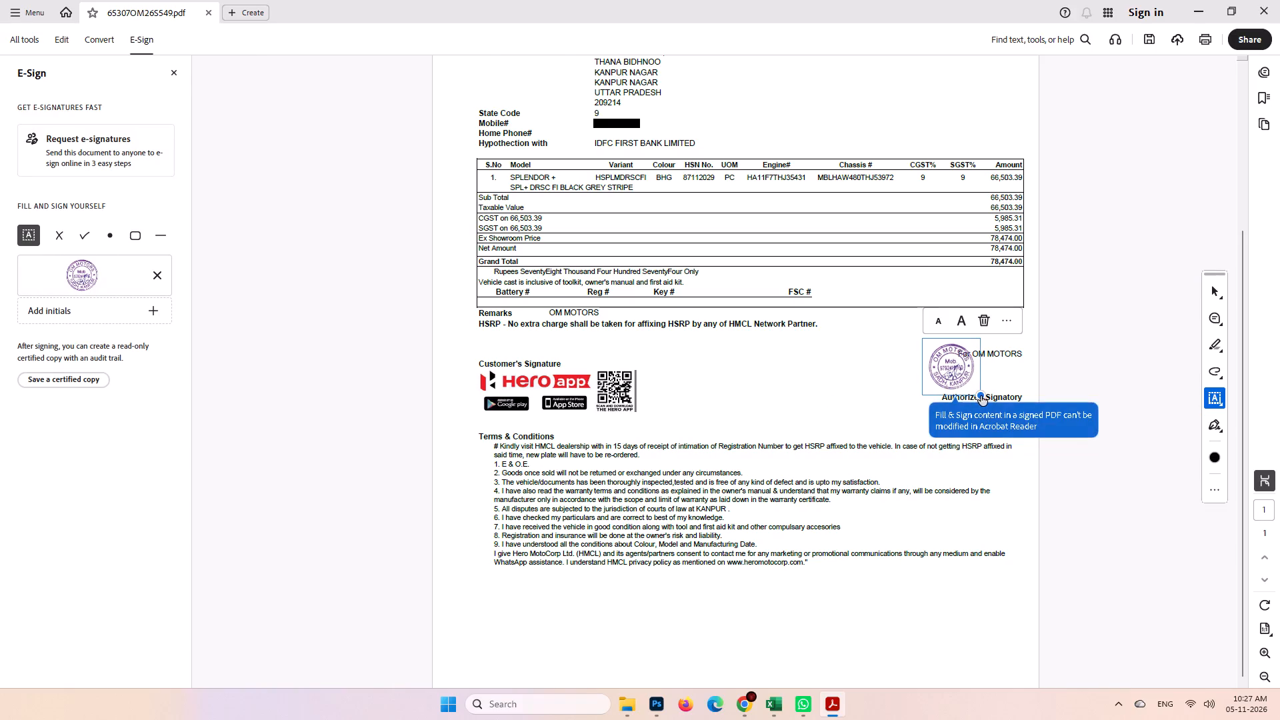
Enlarge the placed stamp so it spans the For OM MOTORS and Authorized Signatory lines, and deselect it.
drag(981, 396, 1010, 416)
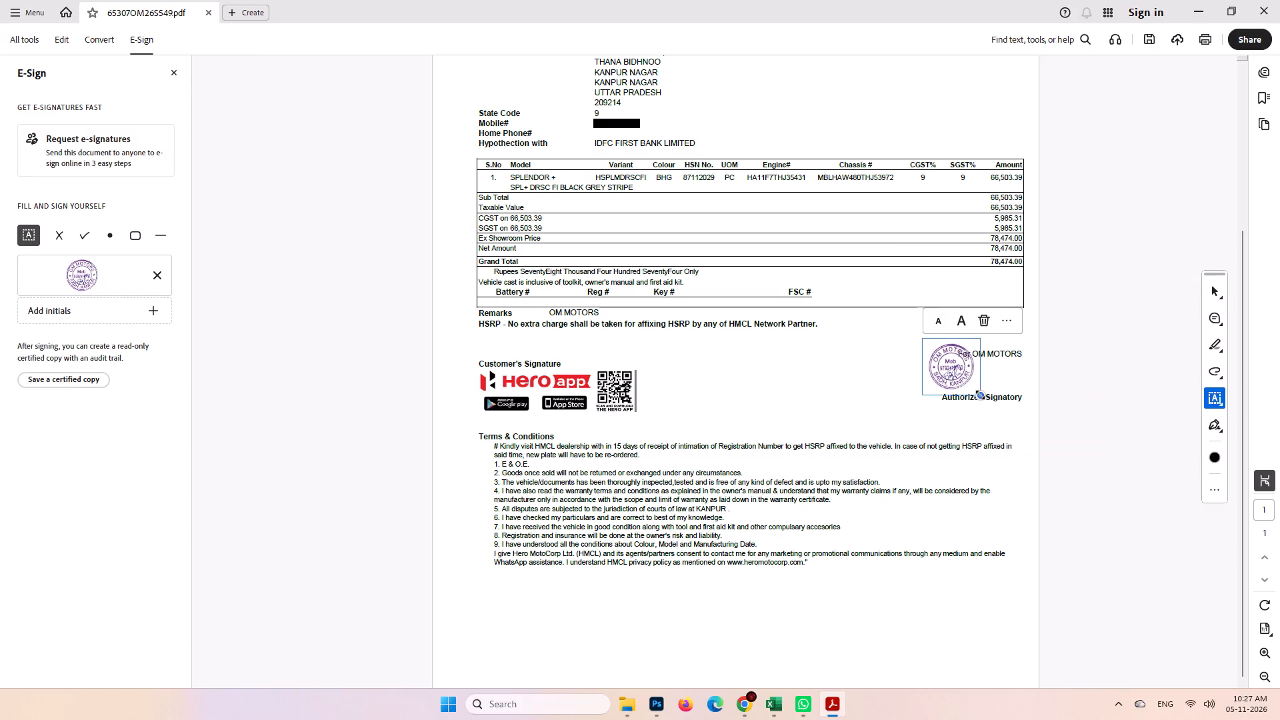
drag(981, 395, 1018, 431)
click(995, 409)
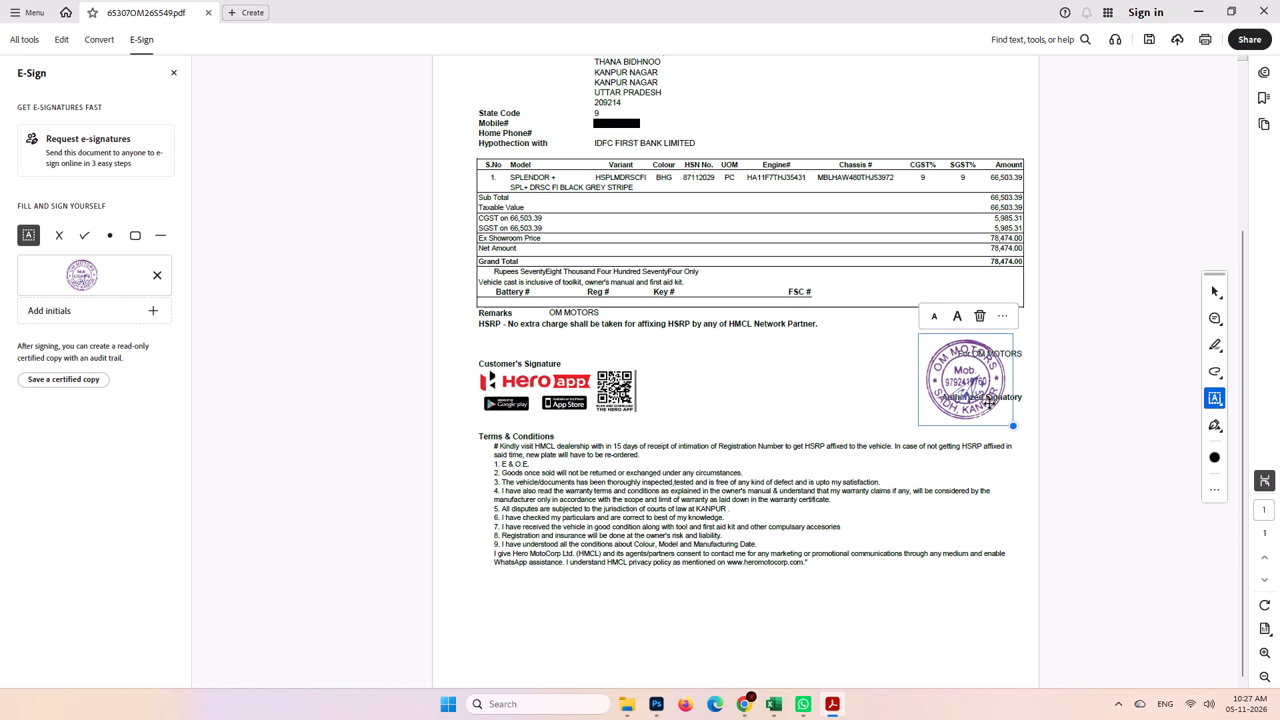
right_click(991, 405)
click(1003, 315)
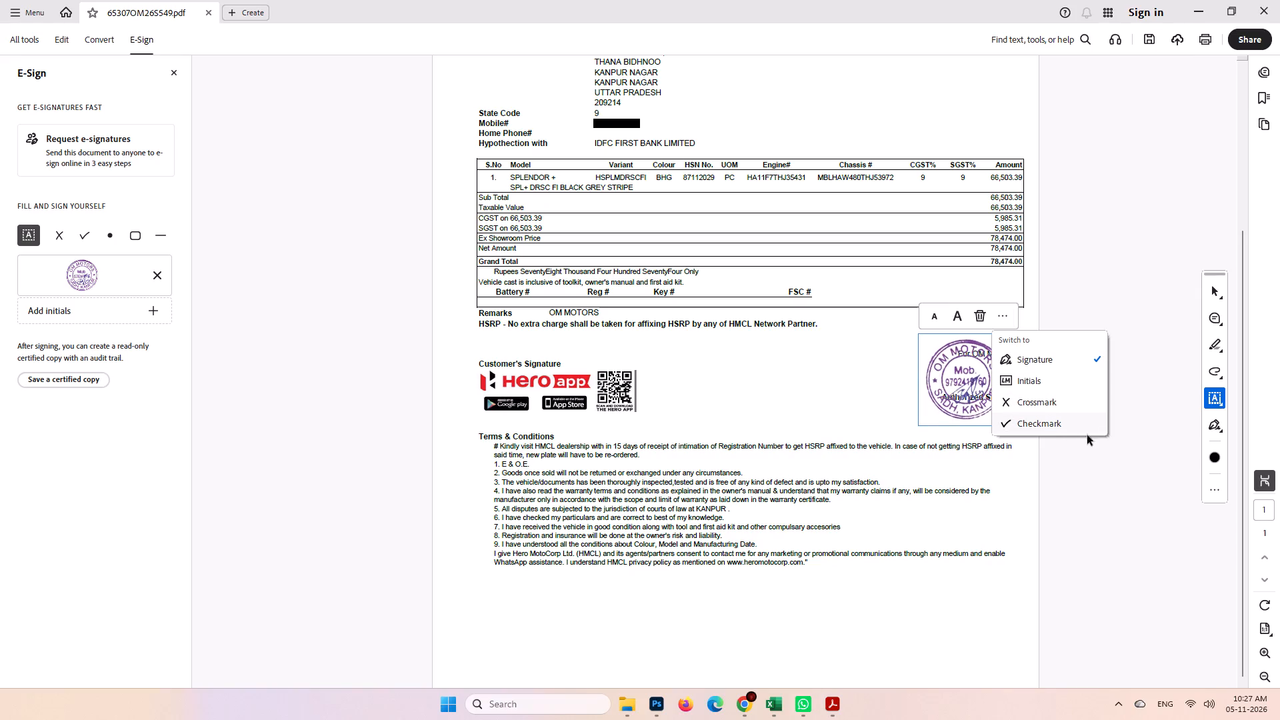
click(1151, 339)
click(862, 368)
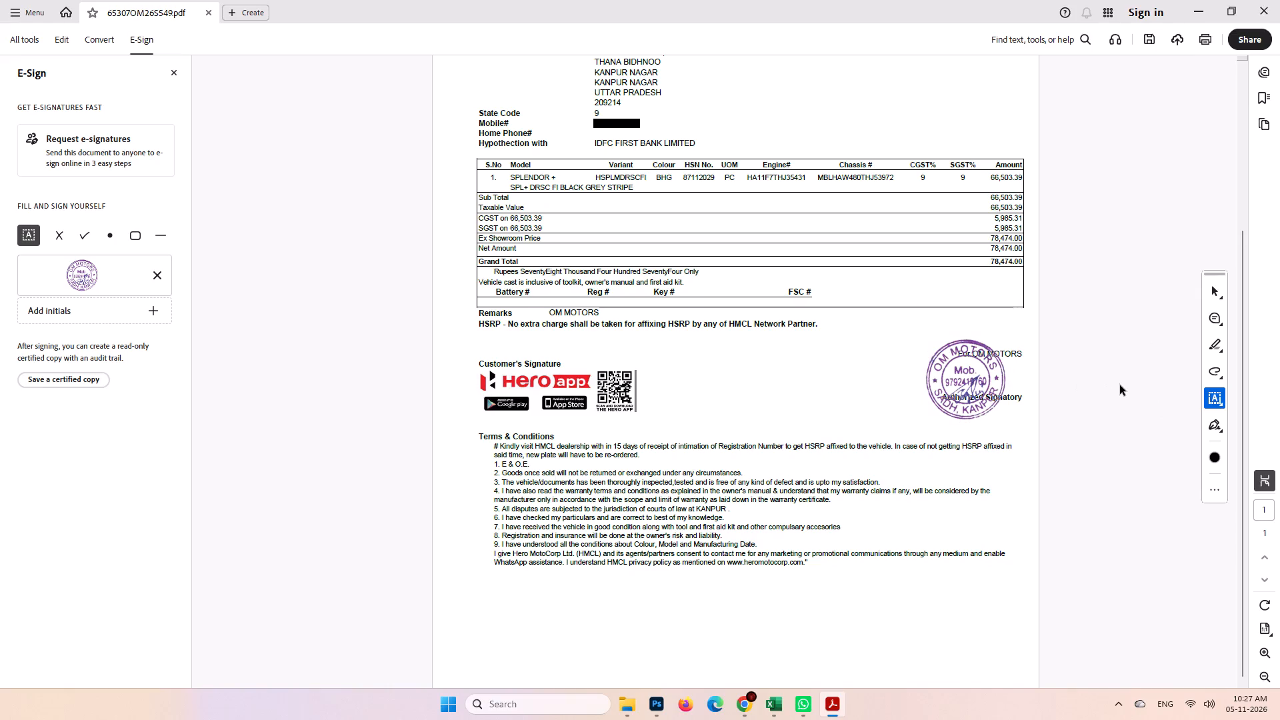
Save the stamped invoice under its existing name and close Acrobat.
key(ctrl+s)
click(1279, 0)
double_click(227, 108)
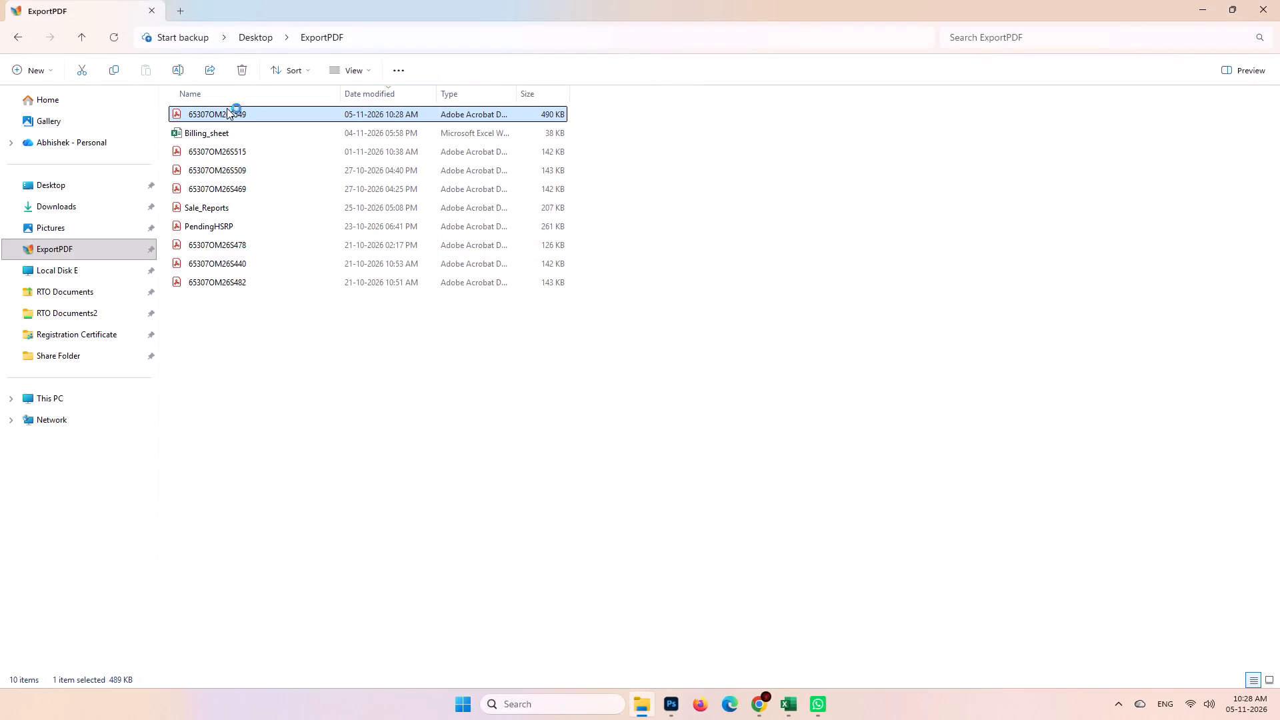
scroll(755, 535, down, 4)
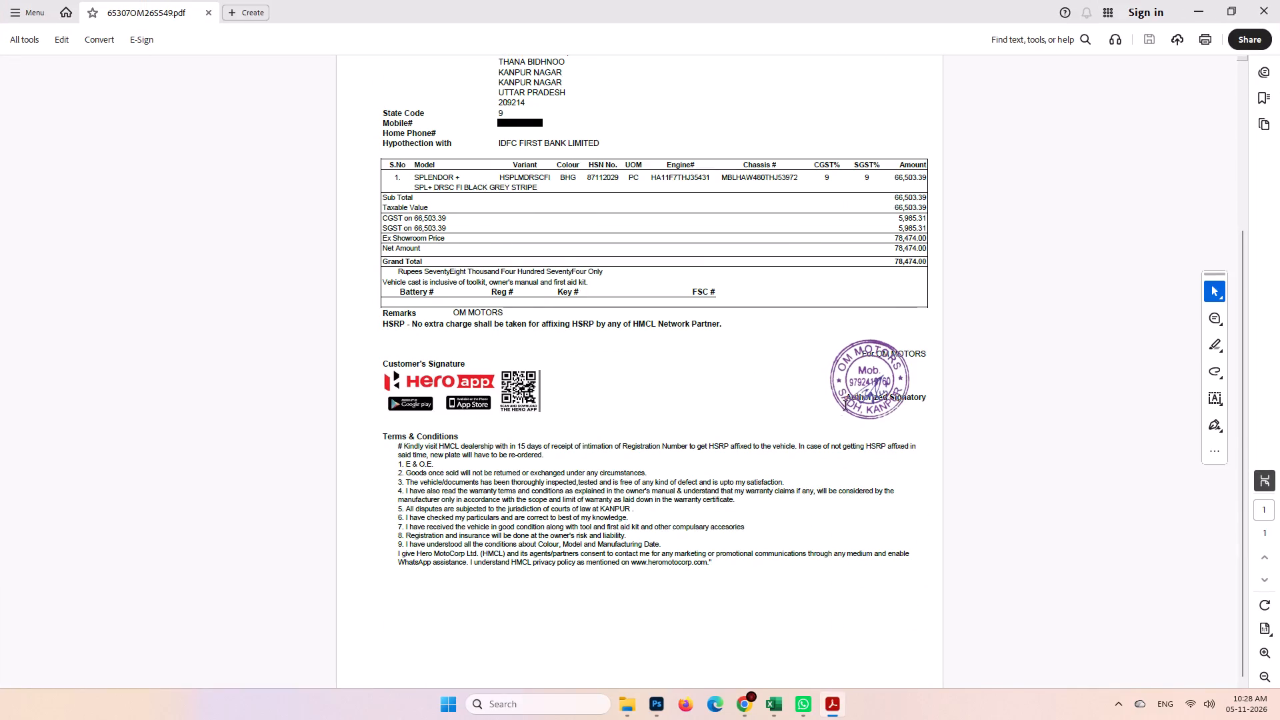
ctrl+scroll(900, 347, up, 7)
ctrl+scroll(487, 279, down, 2)
ctrl+scroll(971, 382, up, 6)
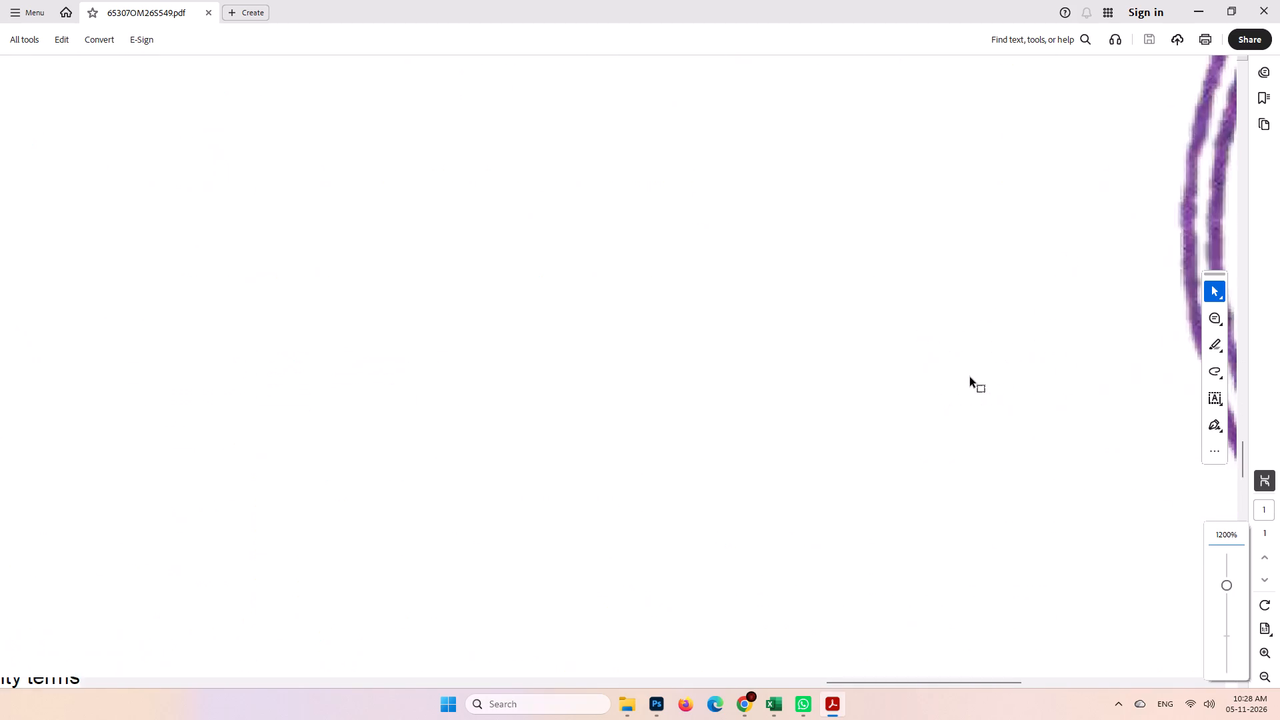
ctrl+scroll(609, 381, down, 3)
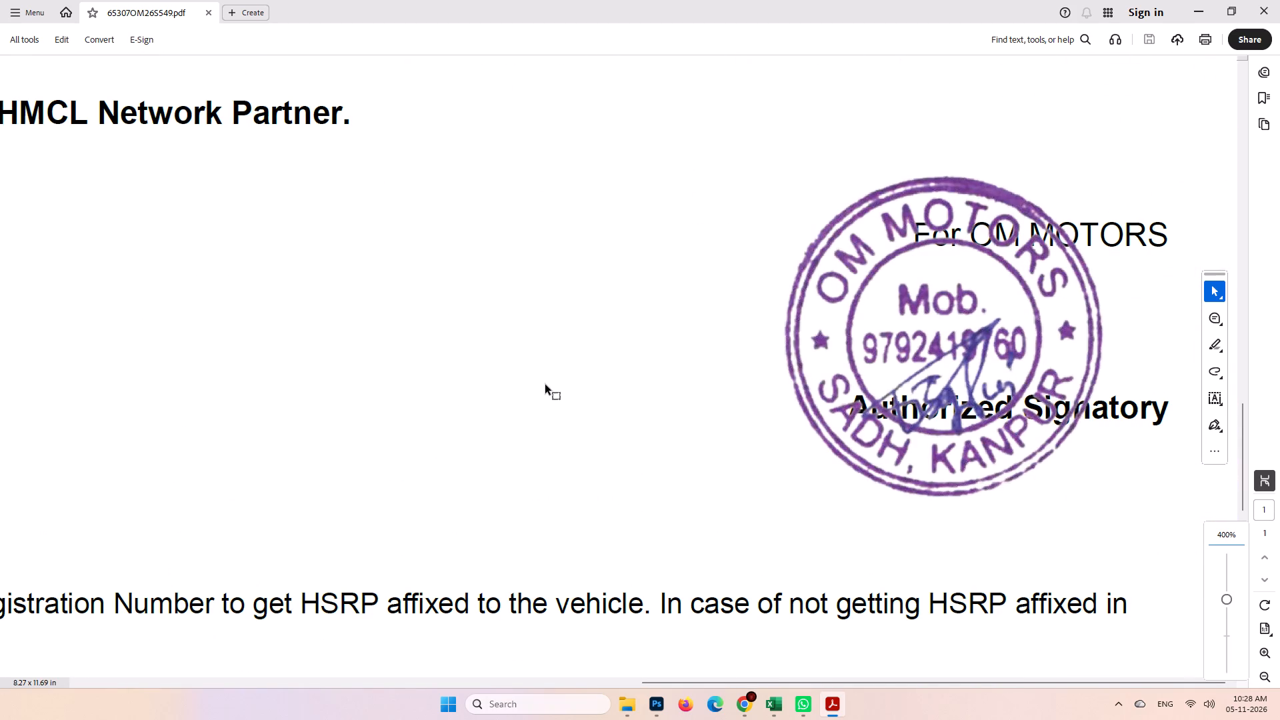
click(1279, 0)
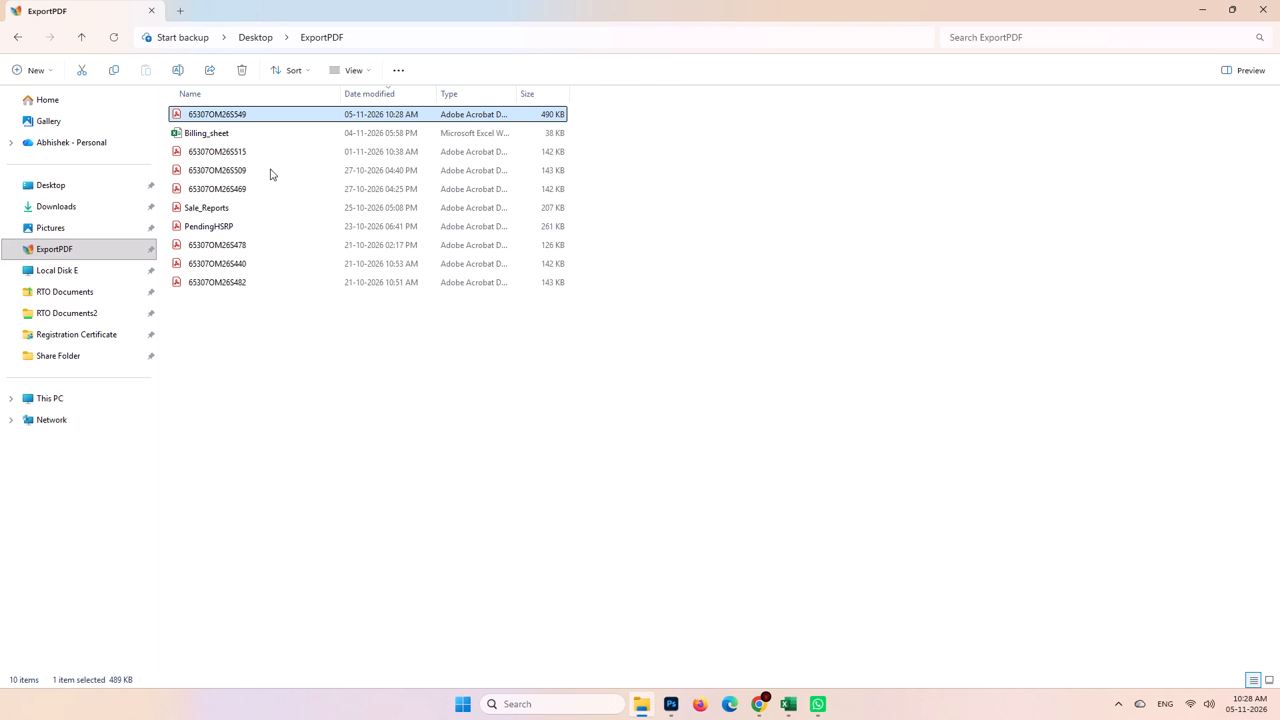
Delete the six older invoice PDFs ending in S515, S509, S469, S478, S440 and S482 from the ExportPDF folder.
click(259, 153)
shift+click(255, 180)
shift+click(249, 189)
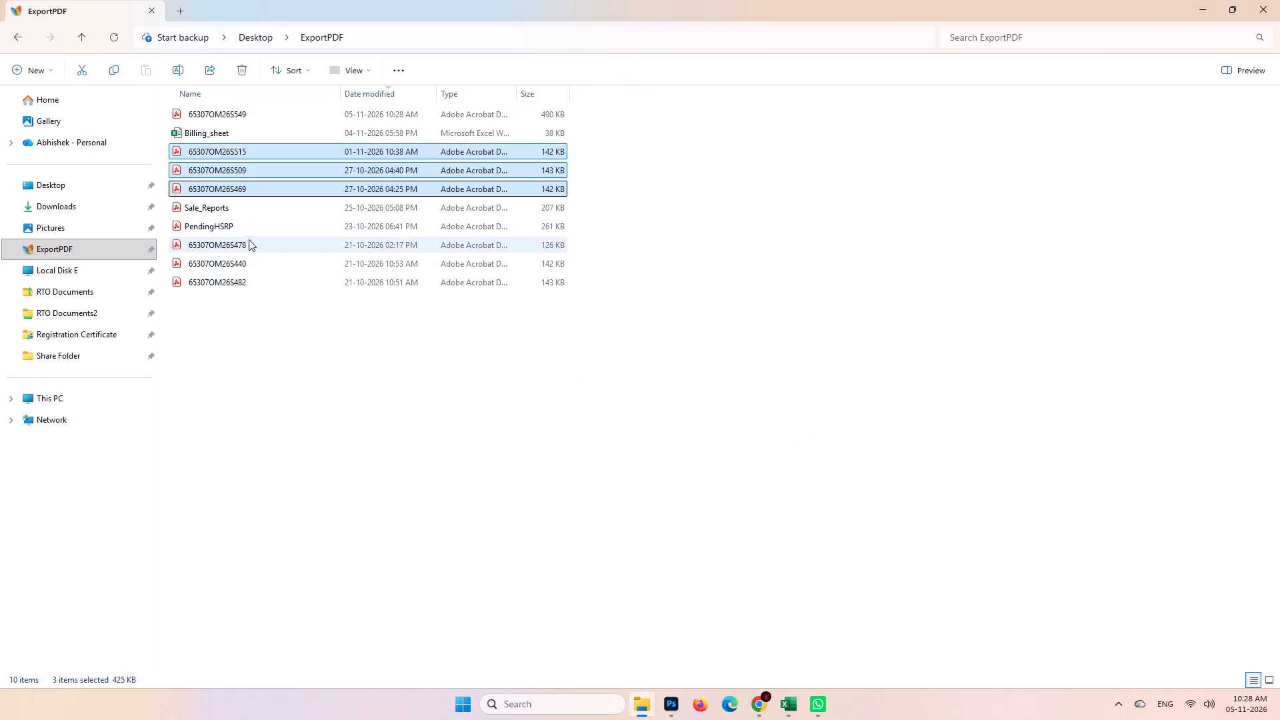
ctrl+click(247, 237)
ctrl+click(245, 257)
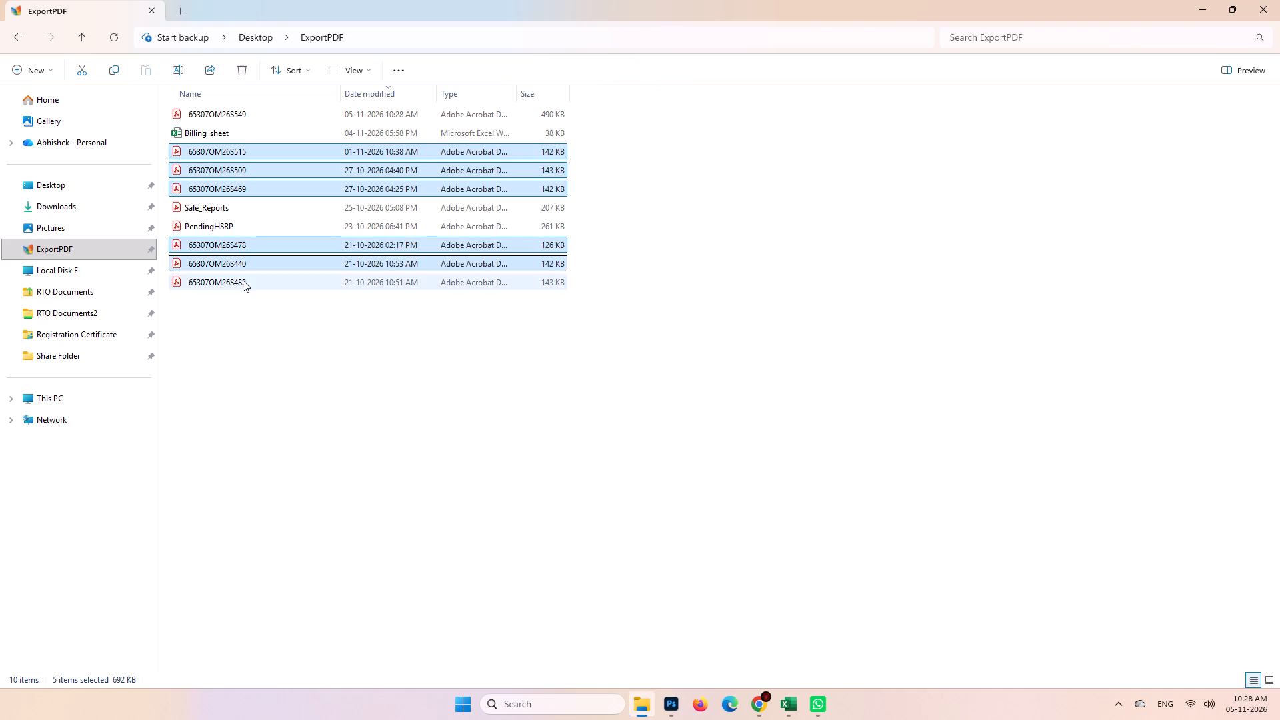
ctrl+click(243, 280)
key(Delete)
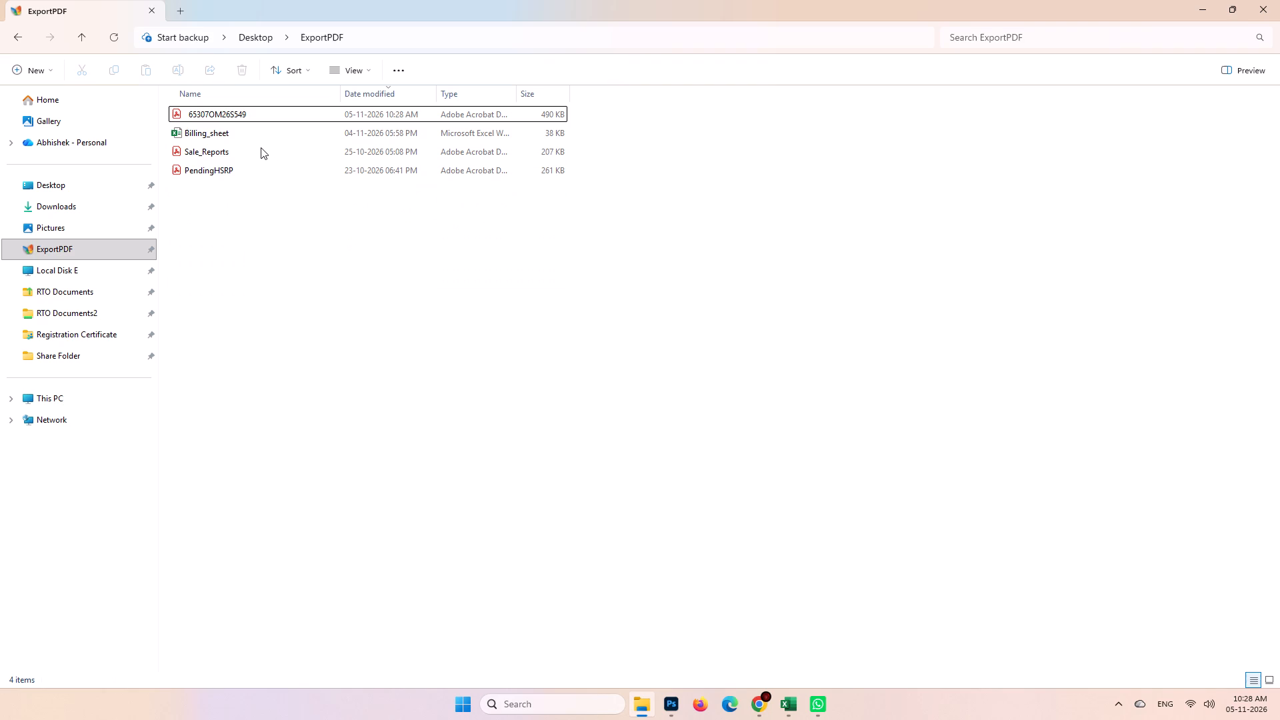
double_click(252, 115)
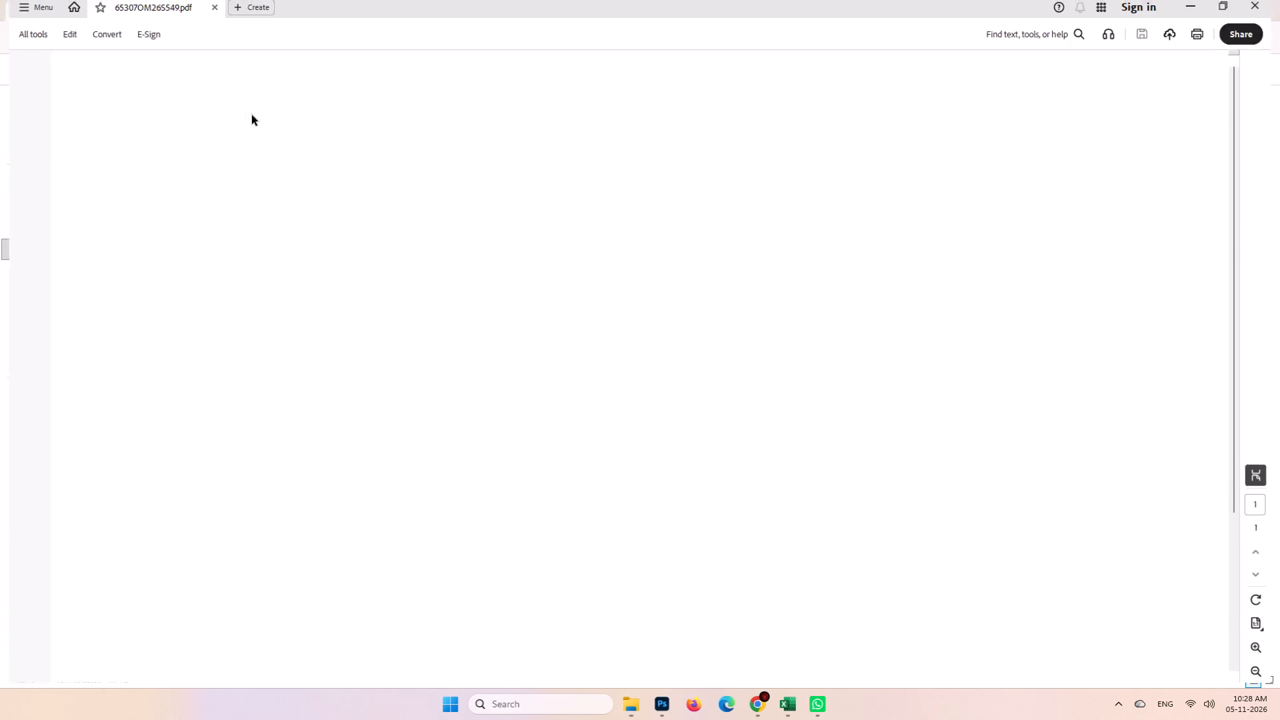
scroll(643, 261, down, 6)
click(1279, 0)
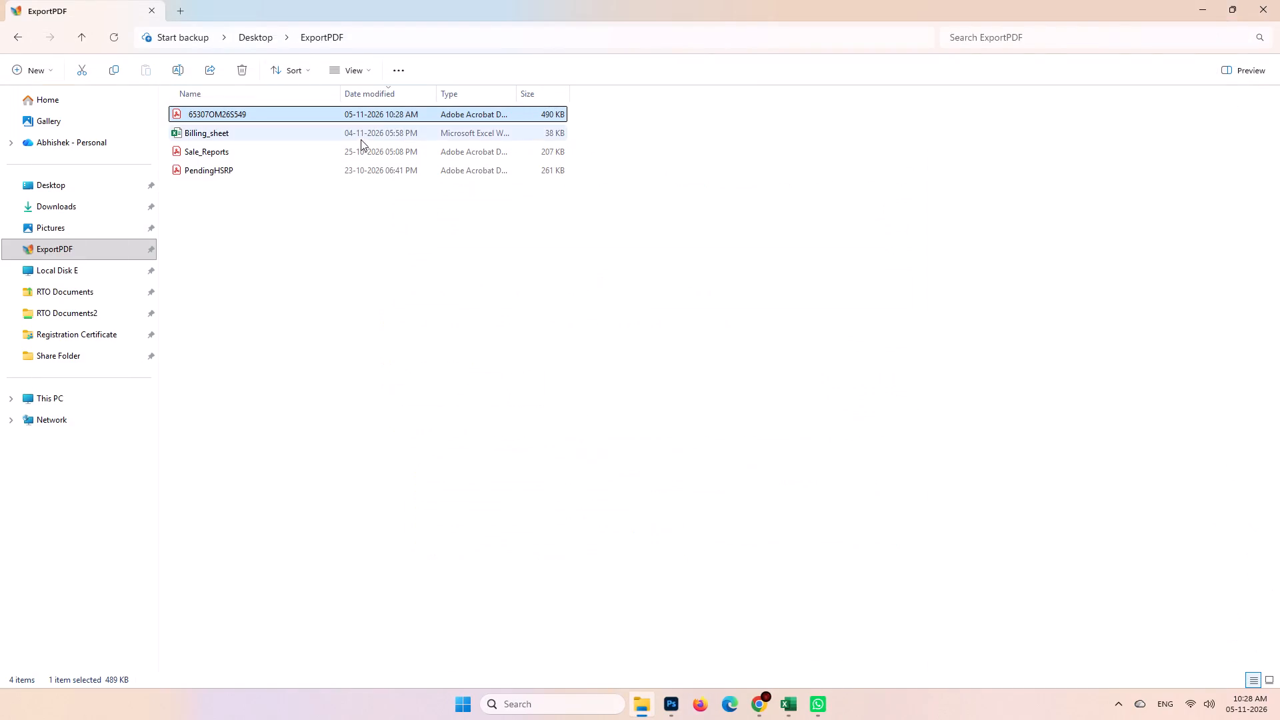
right_click(381, 115)
click(461, 187)
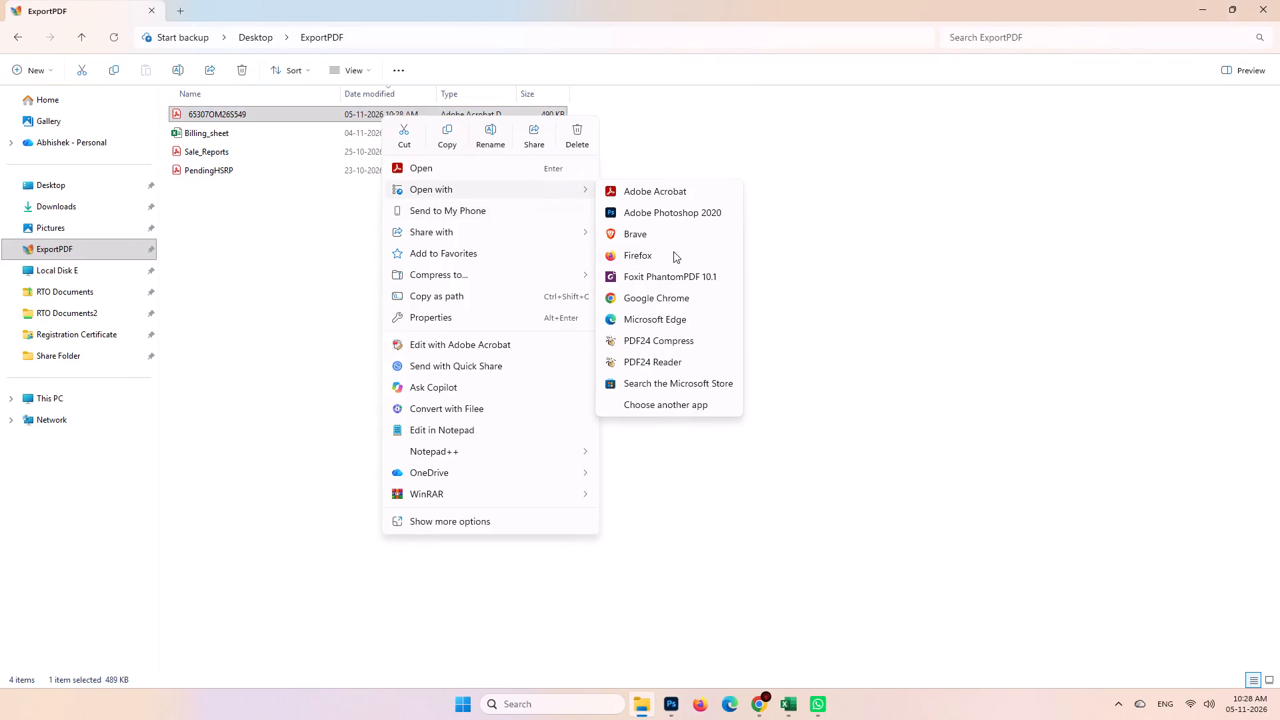
click(672, 336)
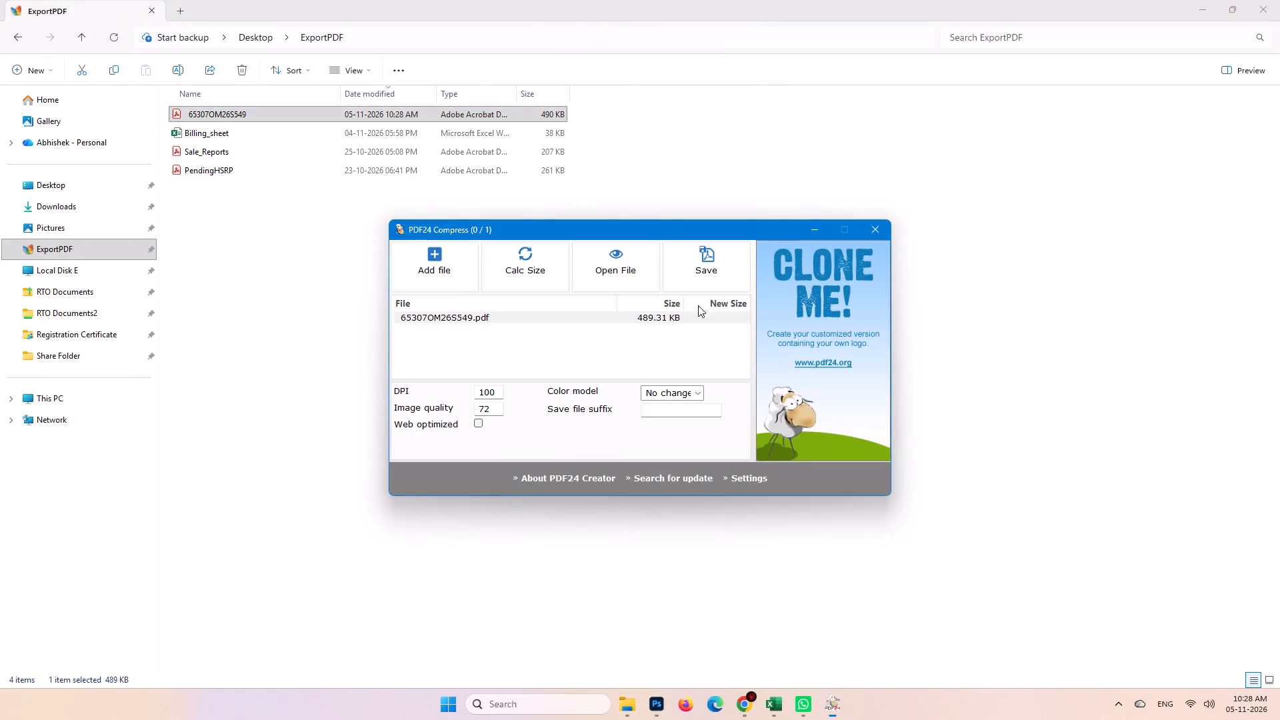
click(701, 253)
click(696, 333)
click(678, 344)
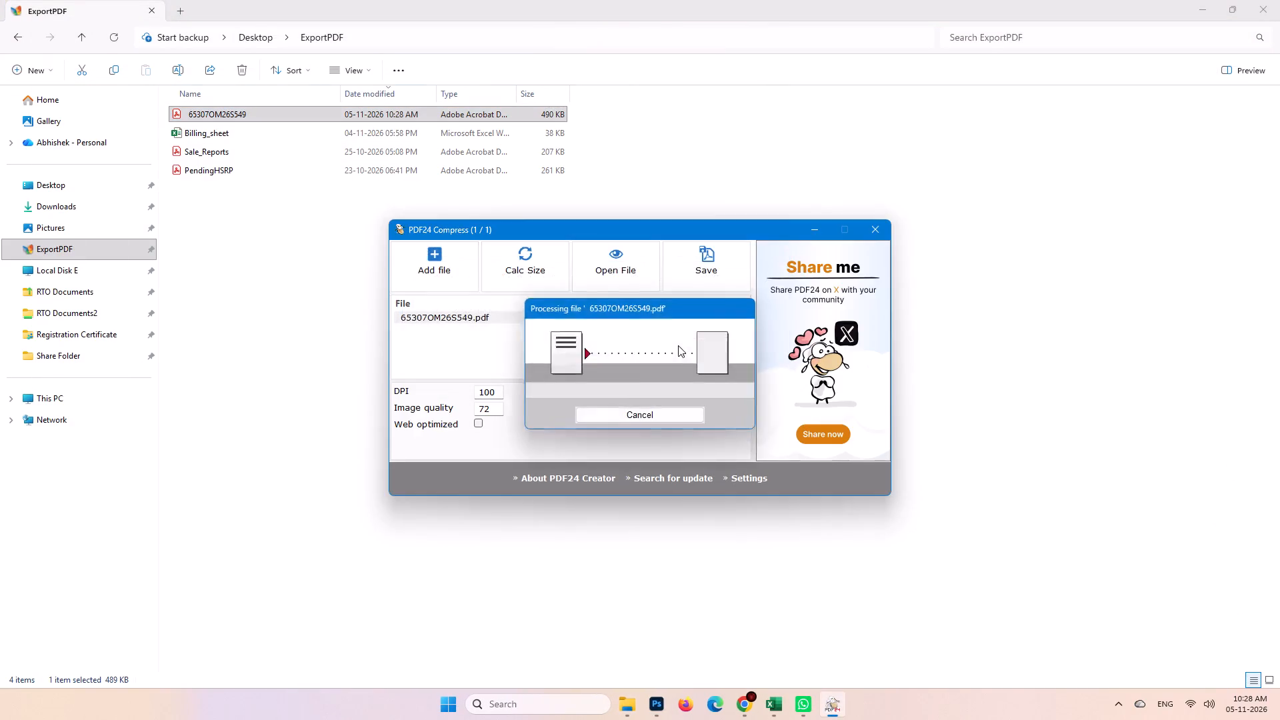
click(867, 234)
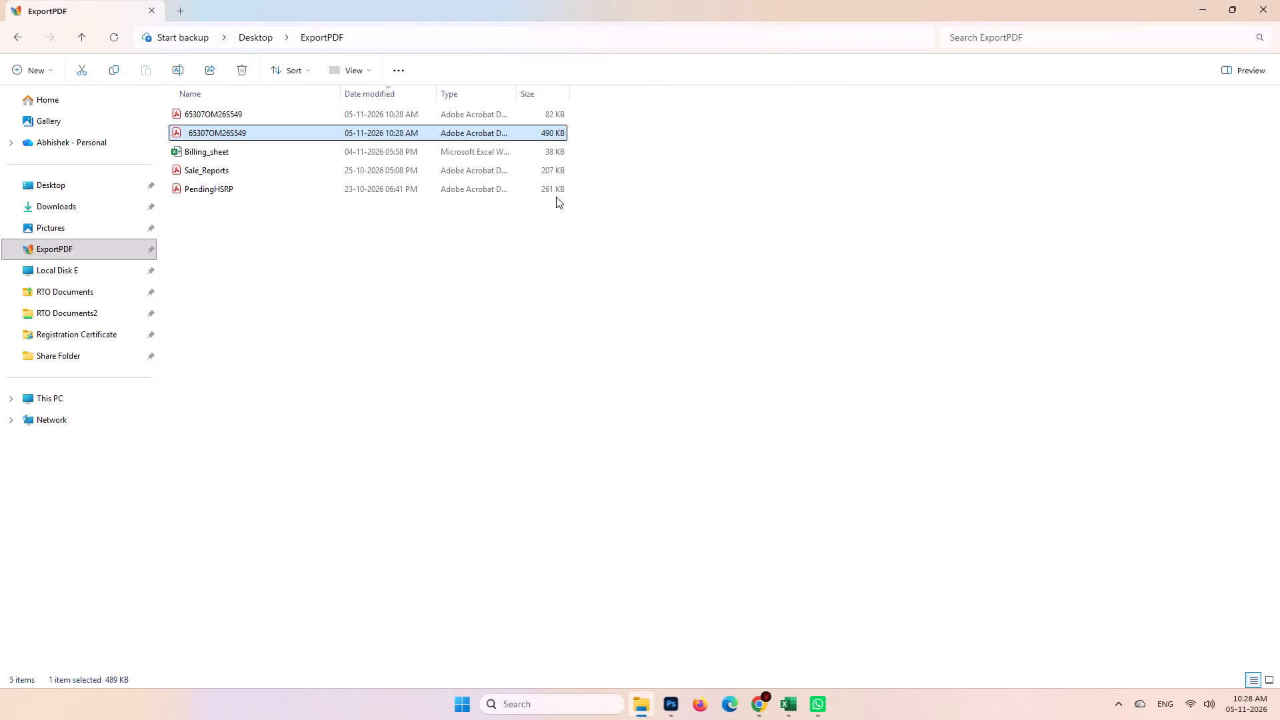
key(Delete)
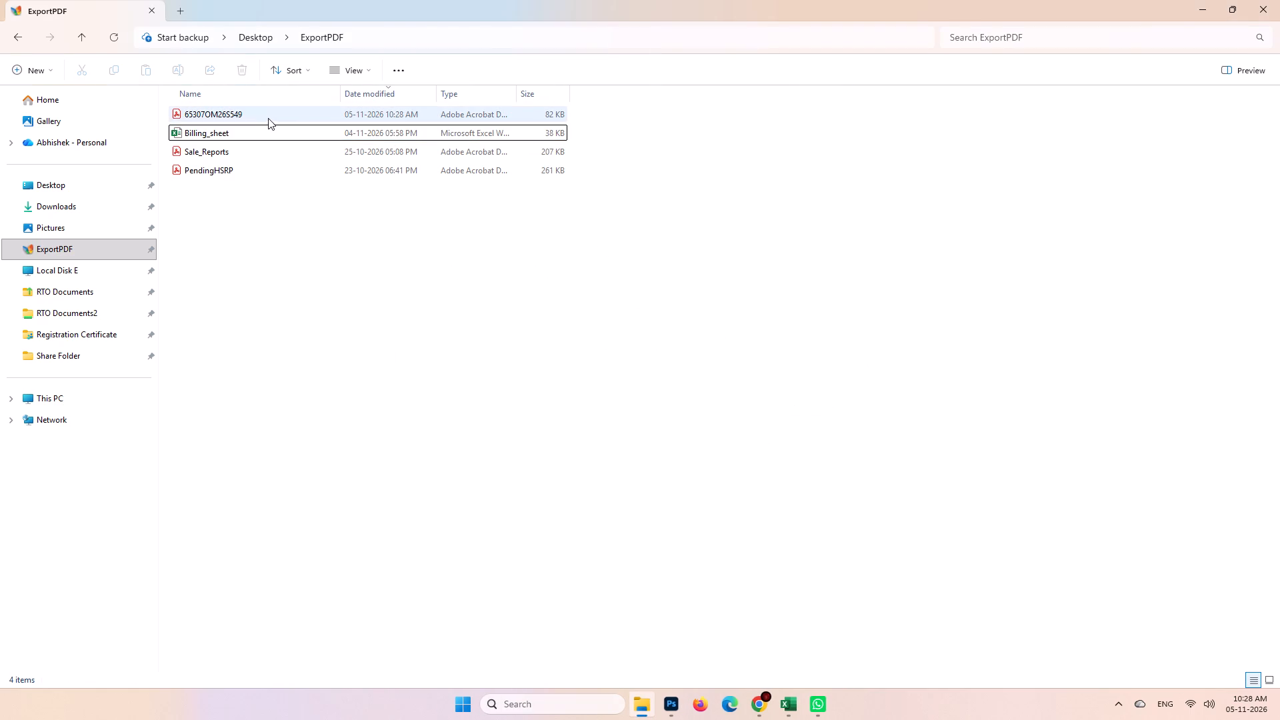
click(264, 114)
key(ctrl+c)
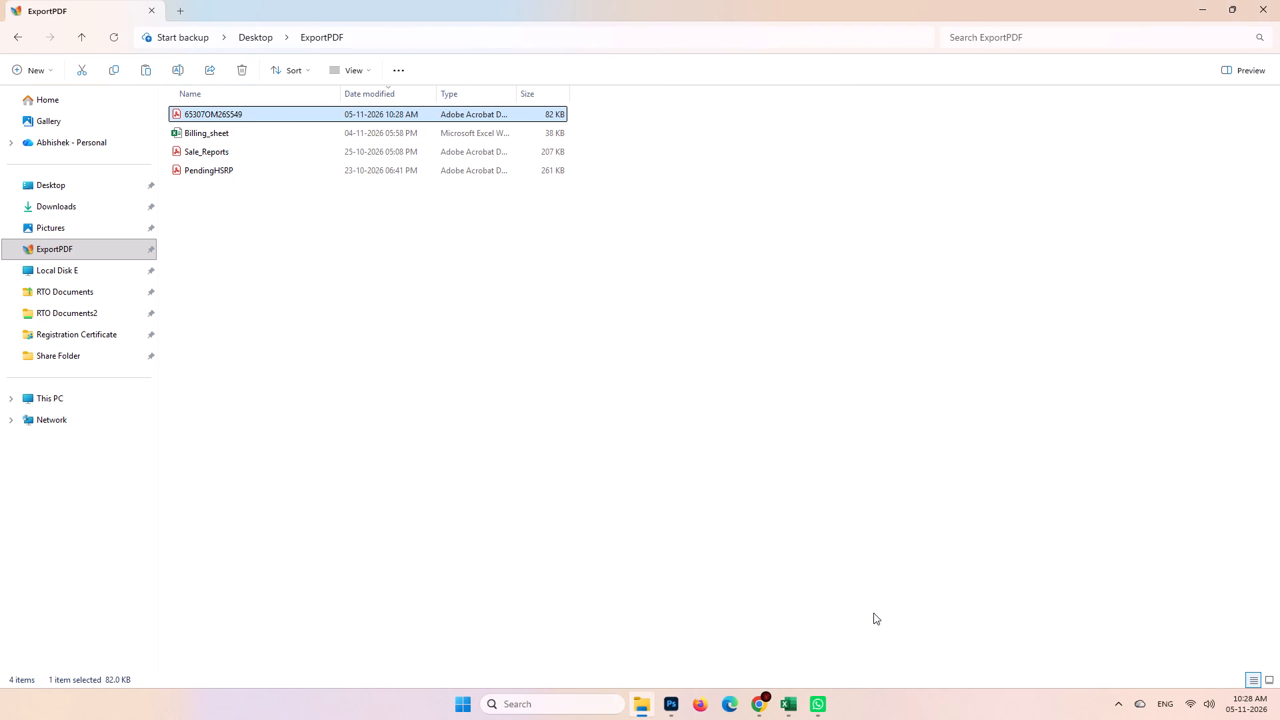
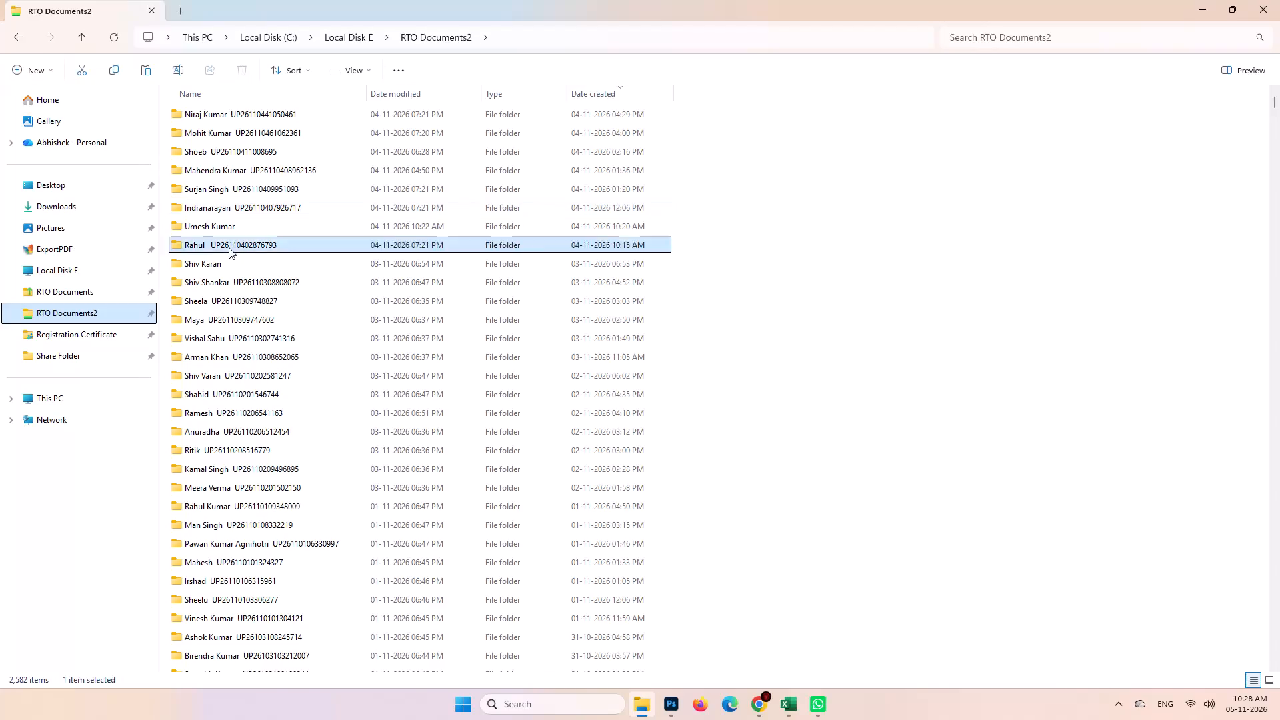
Copy the HIBIPL-PolicyDetails PDF from the selected customer's folder in RTO Documents2 to the clipboard.
click(253, 351)
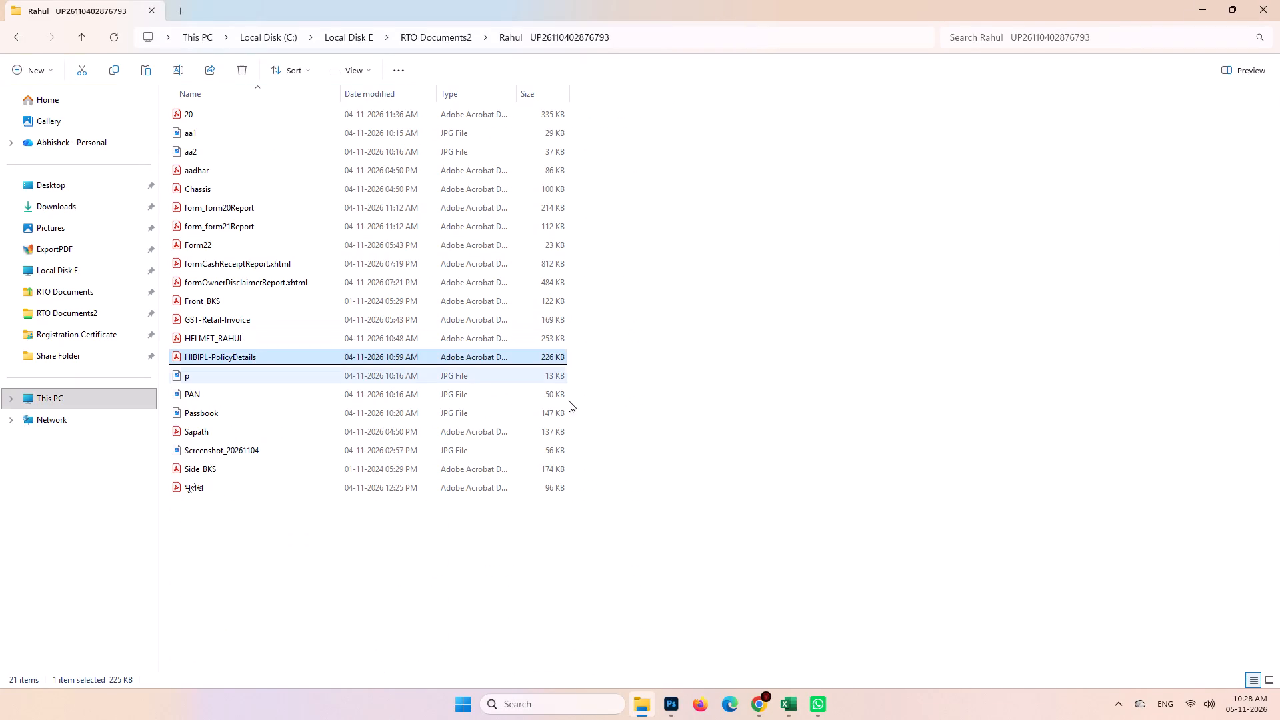
key(ctrl+c)
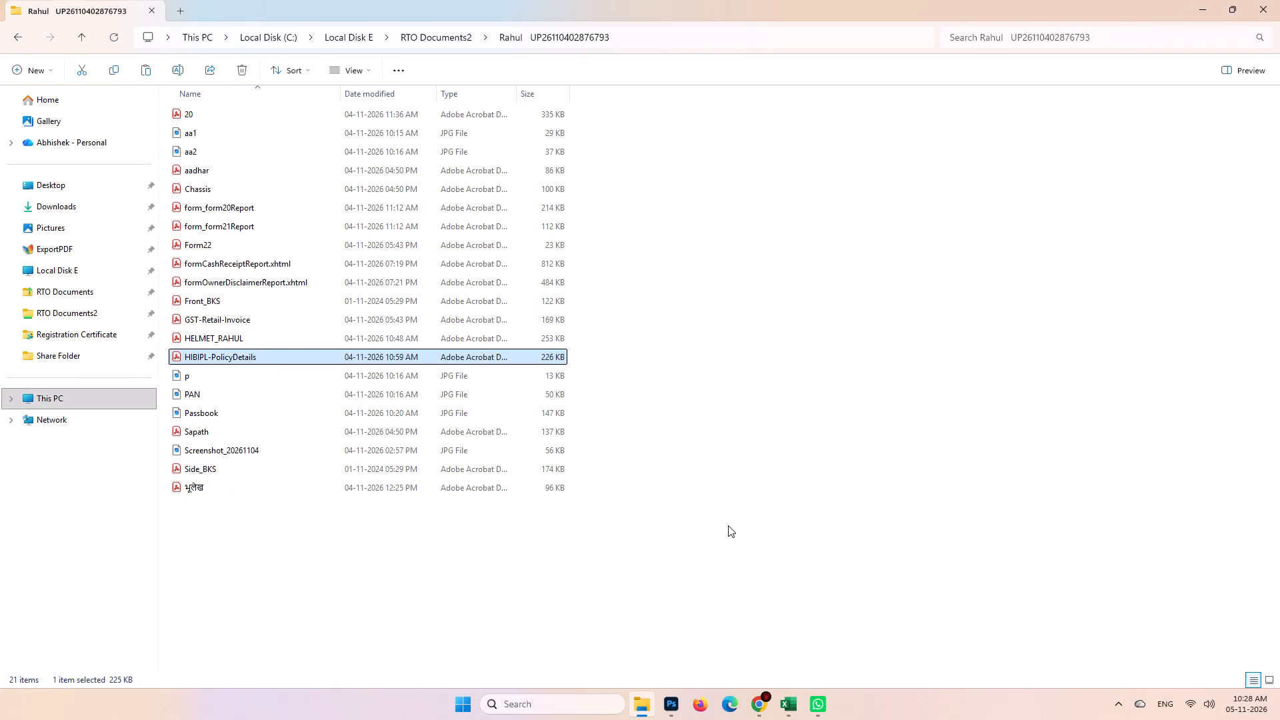
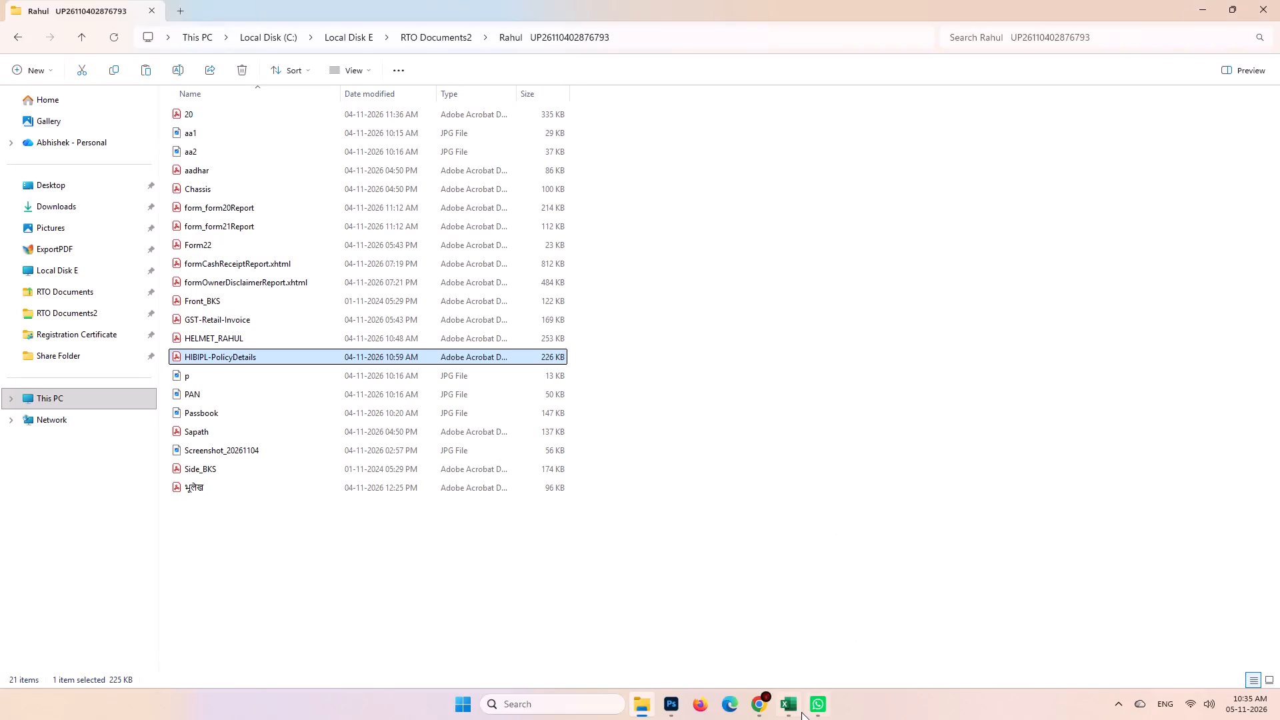
Switch to the OM_DMS_FILE workbook in Excel and bring up the Month Chart report.
click(801, 712)
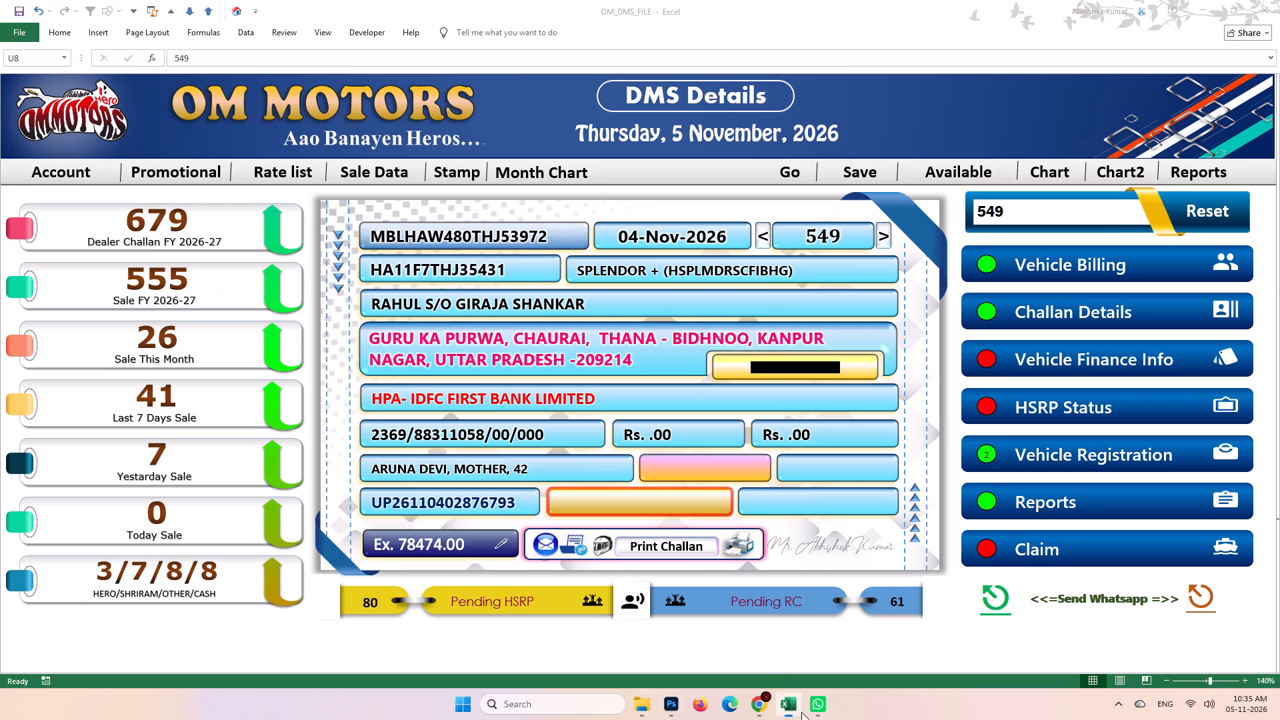
click(531, 166)
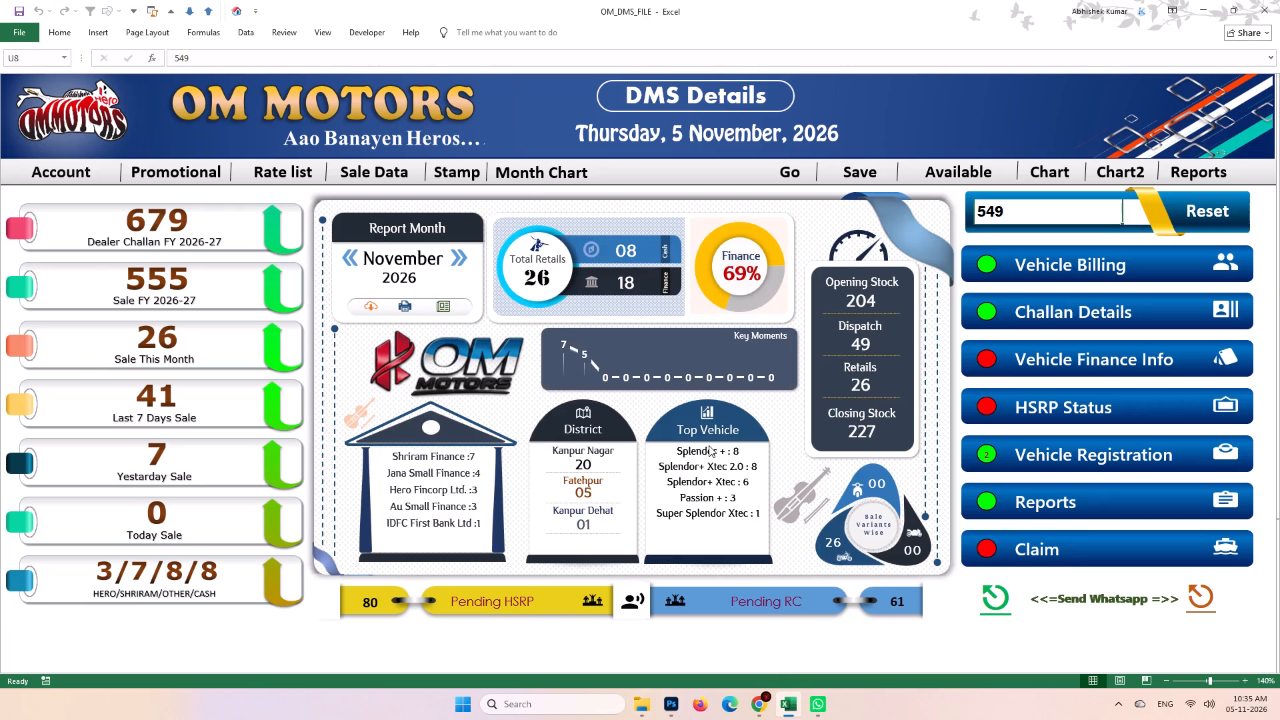
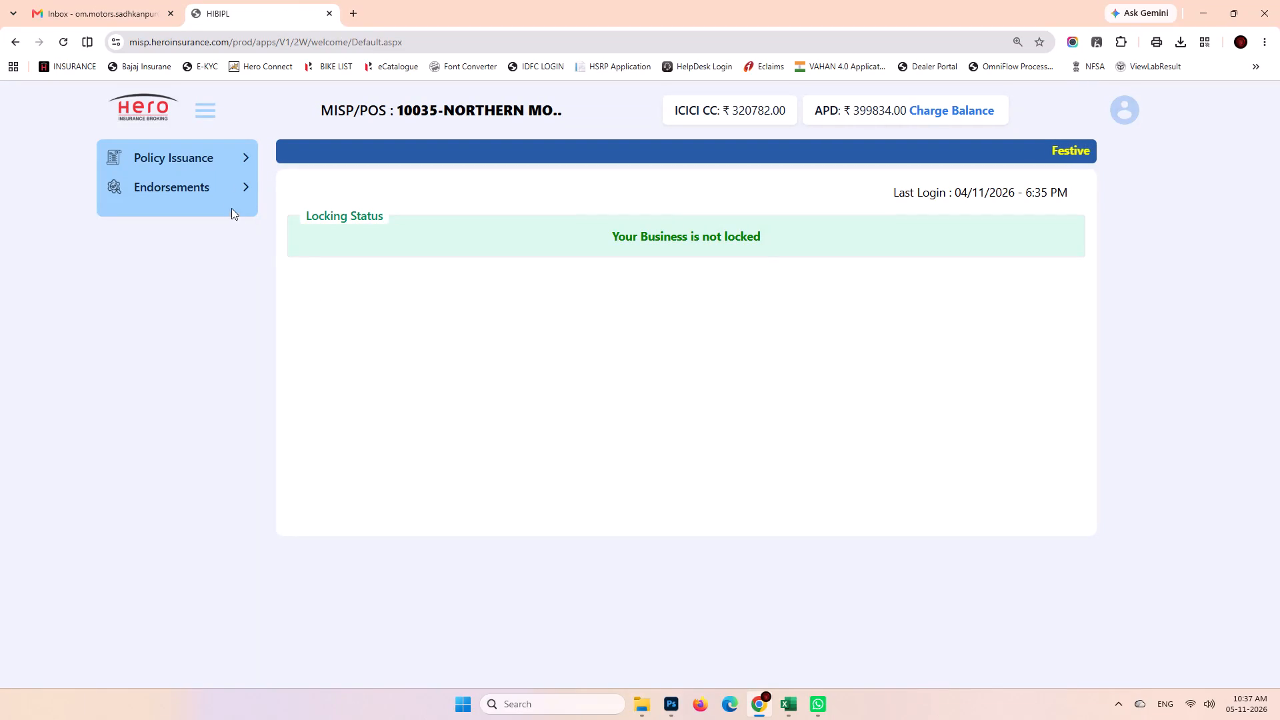
Bring up the two-wheeler Print Policy search page and set the product to Universal Sompo general insurance.
click(217, 145)
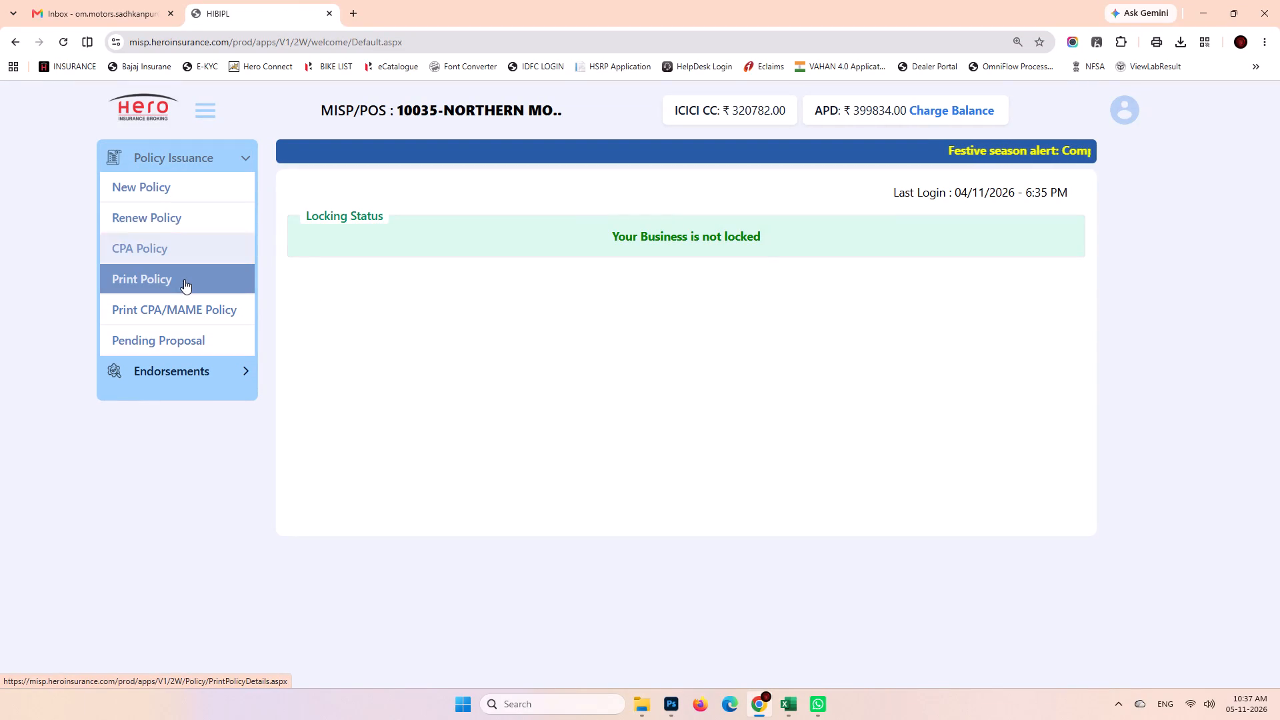
click(184, 279)
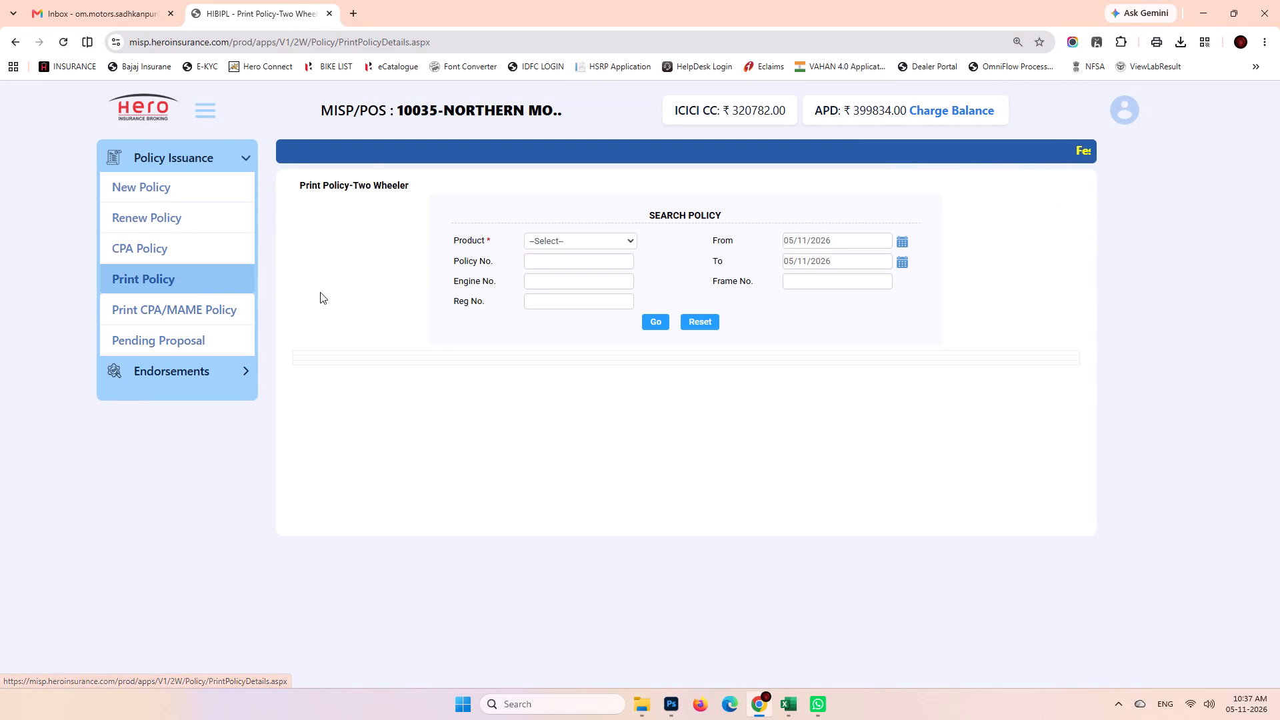
click(603, 245)
scroll(585, 553, down, 1)
click(606, 546)
click(784, 475)
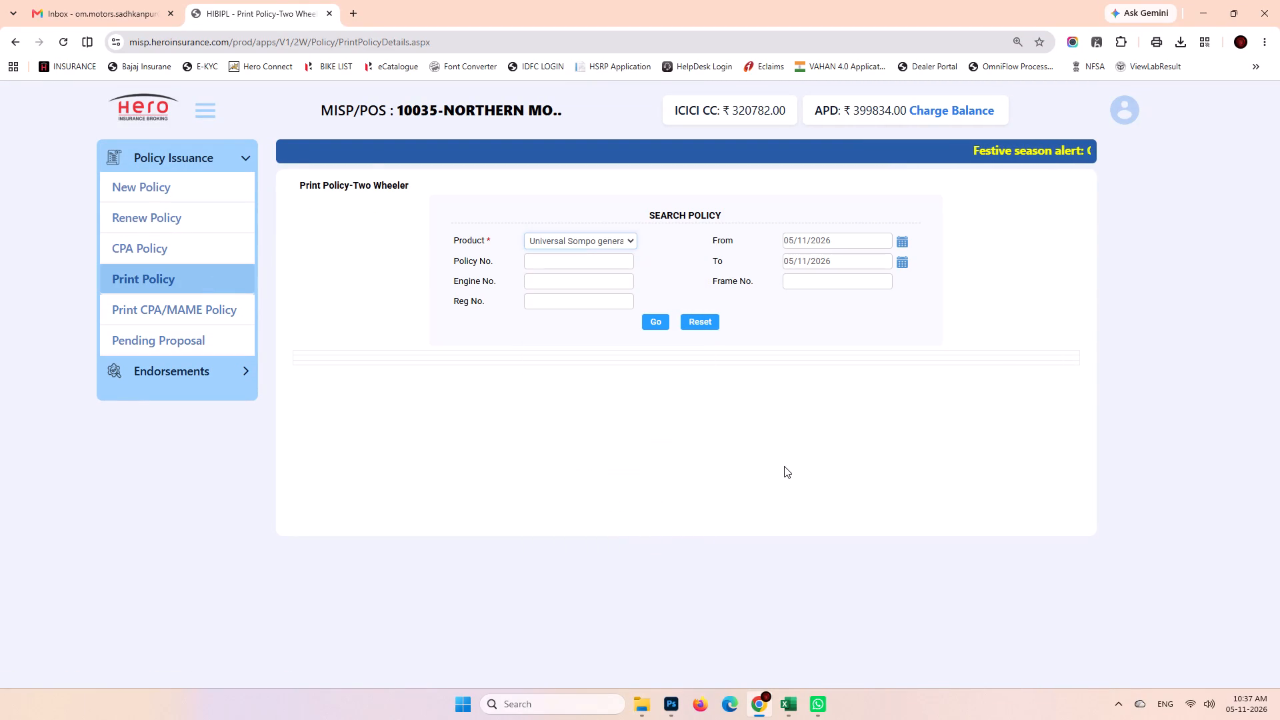
In File Explorer, open the policy PDF in Surjan's RTO Documents2 subfolder HIBIPL-PolicyDetails (1).pdf, copy its policy number, and close it.
click(643, 719)
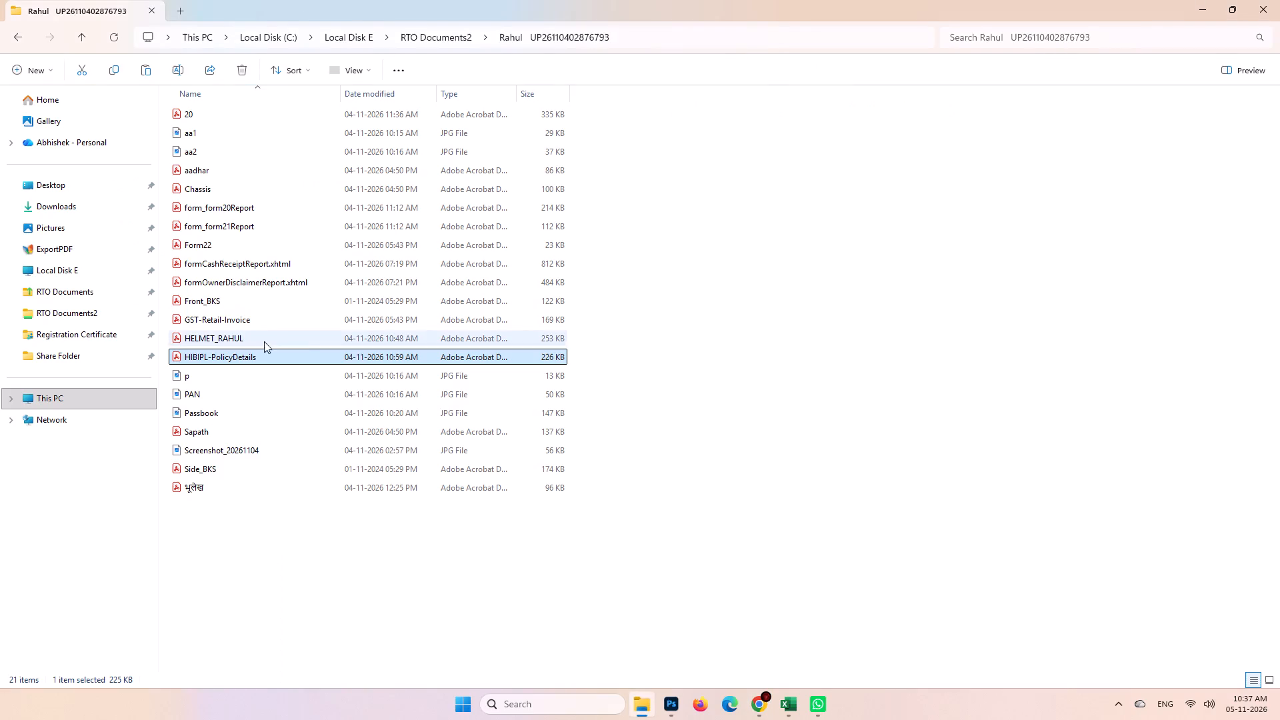
click(439, 35)
scroll(320, 305, up, 11)
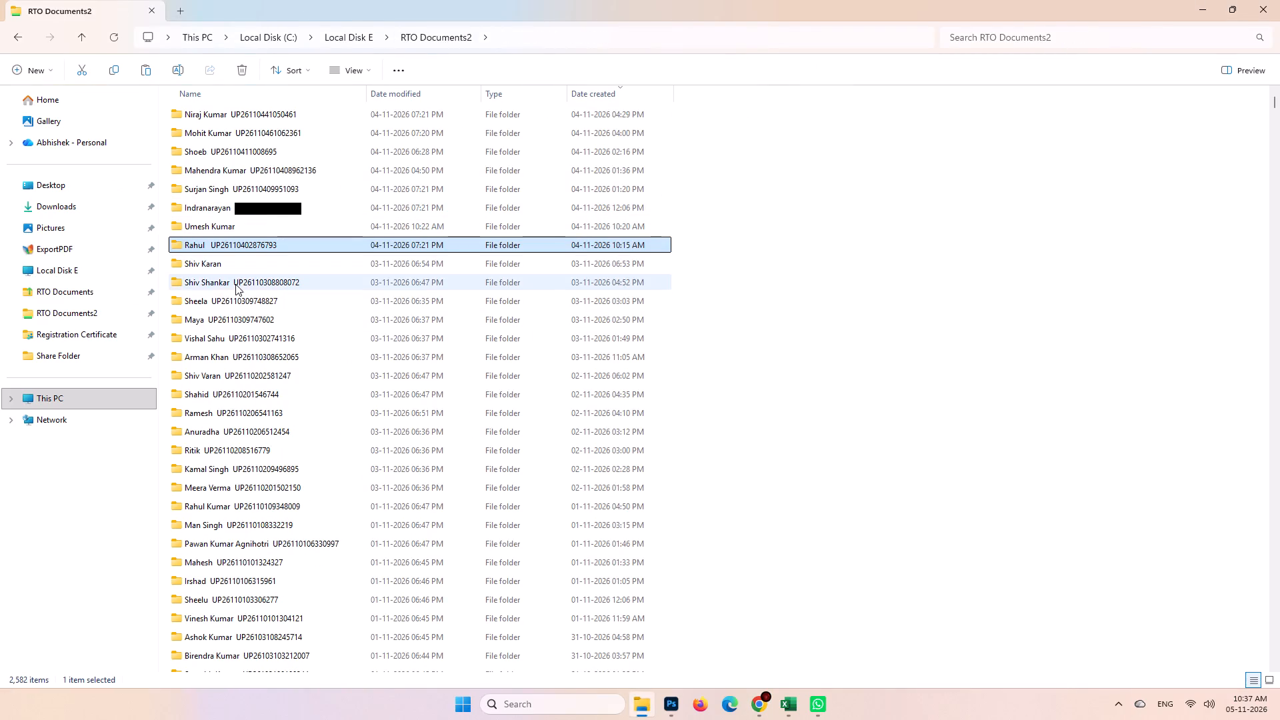
double_click(252, 184)
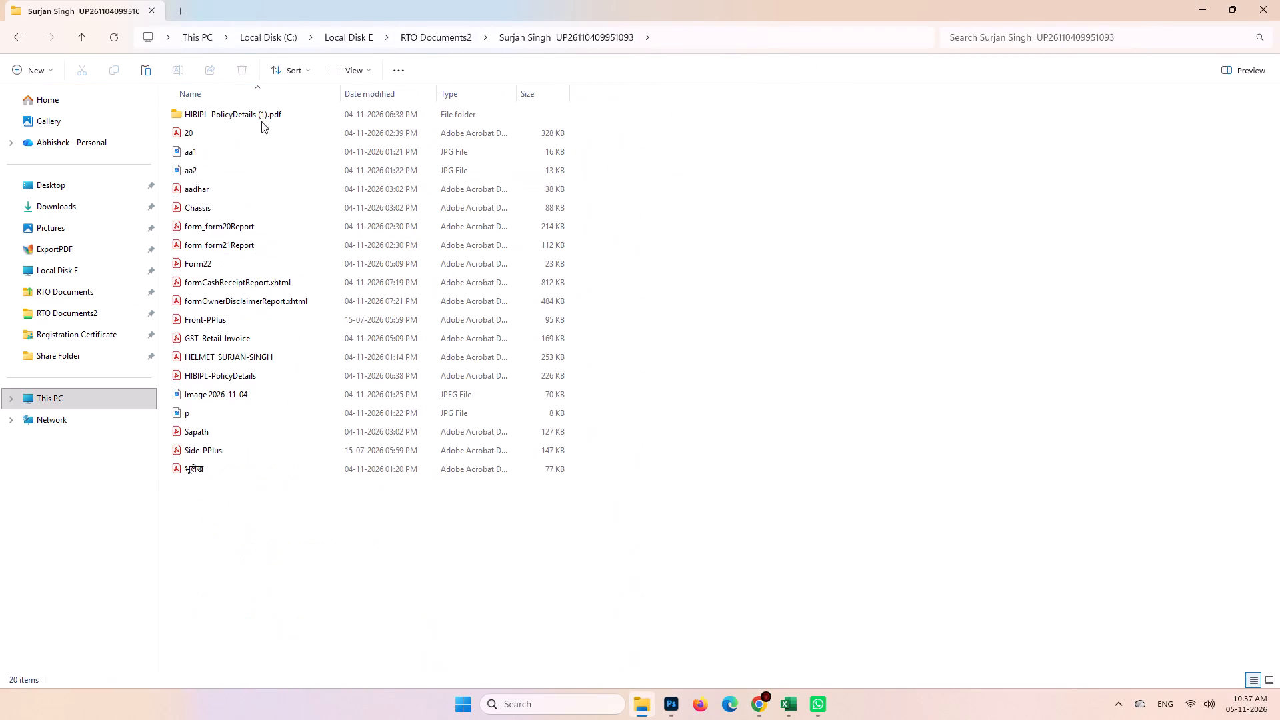
double_click(263, 113)
double_click(283, 113)
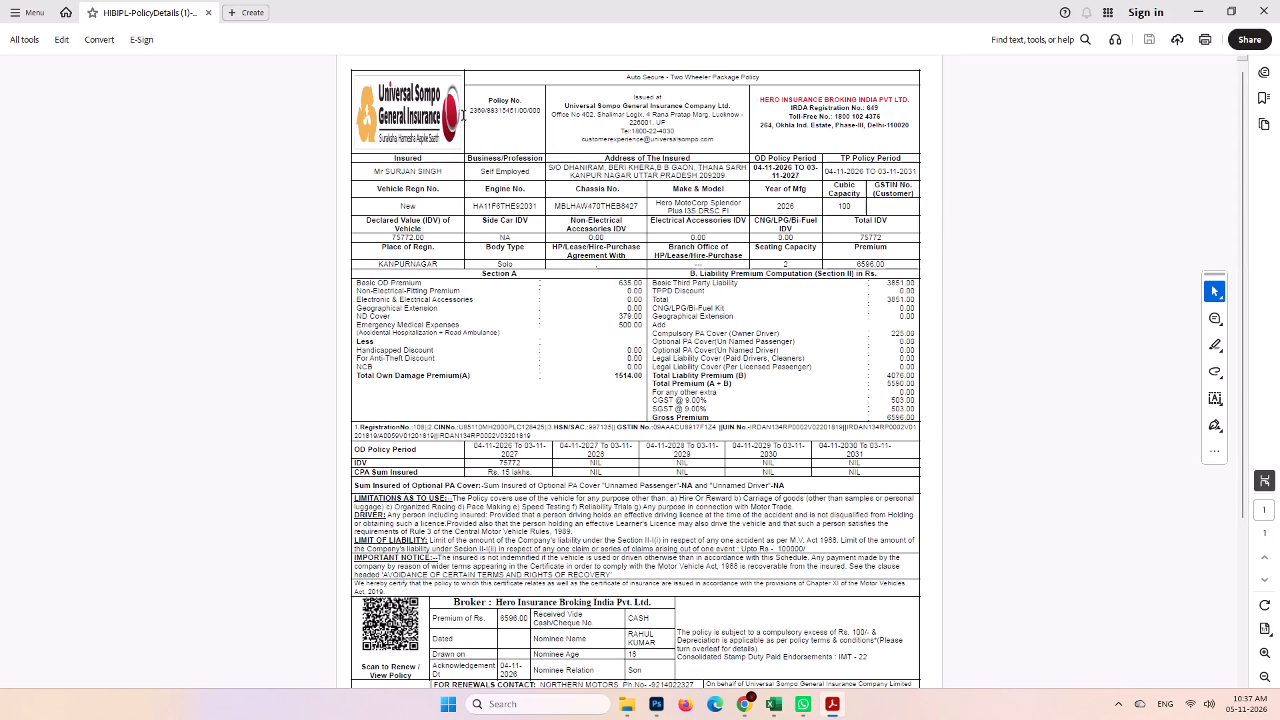
drag(466, 116, 539, 116)
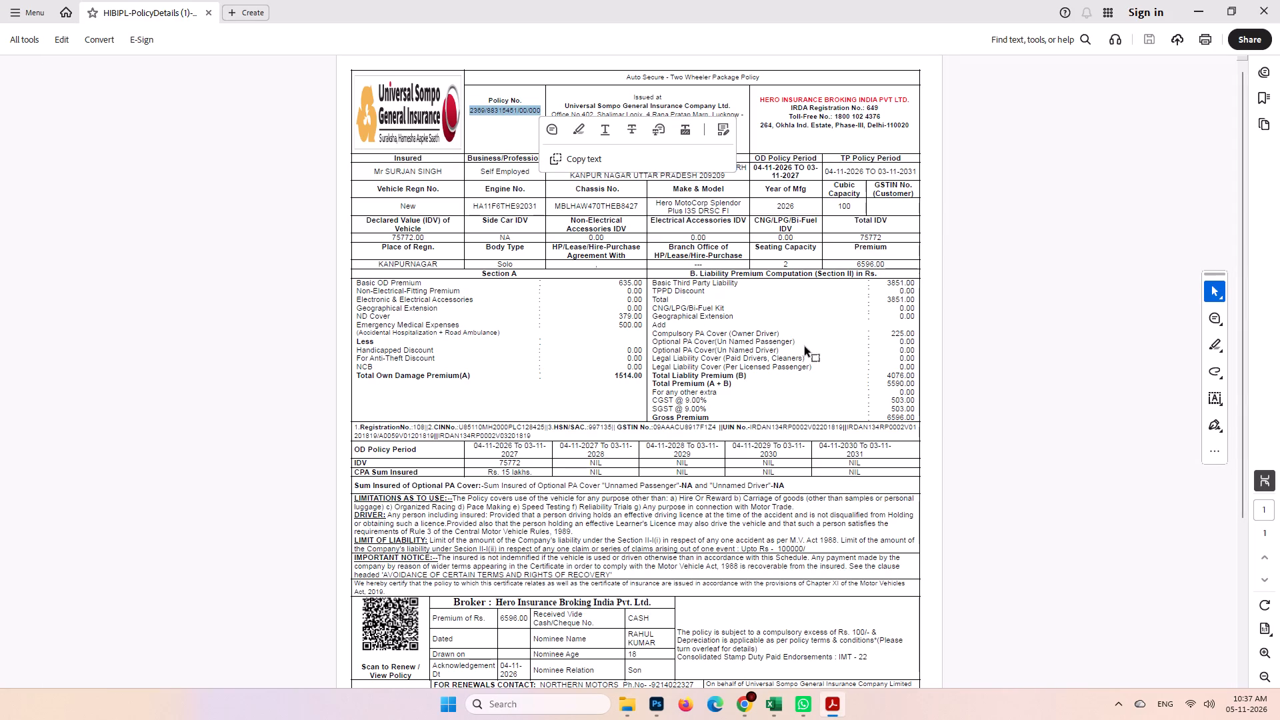
key(ctrl+c)
click(1279, 0)
Switch back to Chrome and search the Universal Sompo policies for the copied policy number.
click(757, 718)
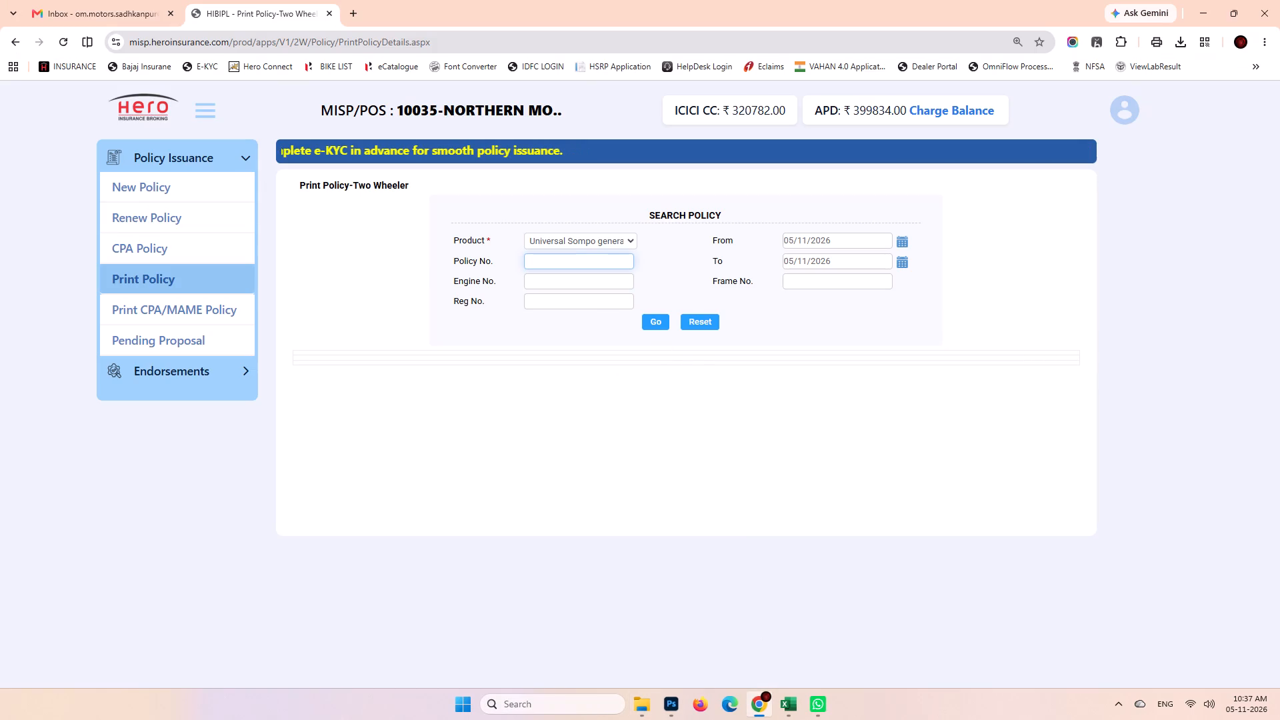
click(571, 257)
key(ctrl+v)
click(670, 319)
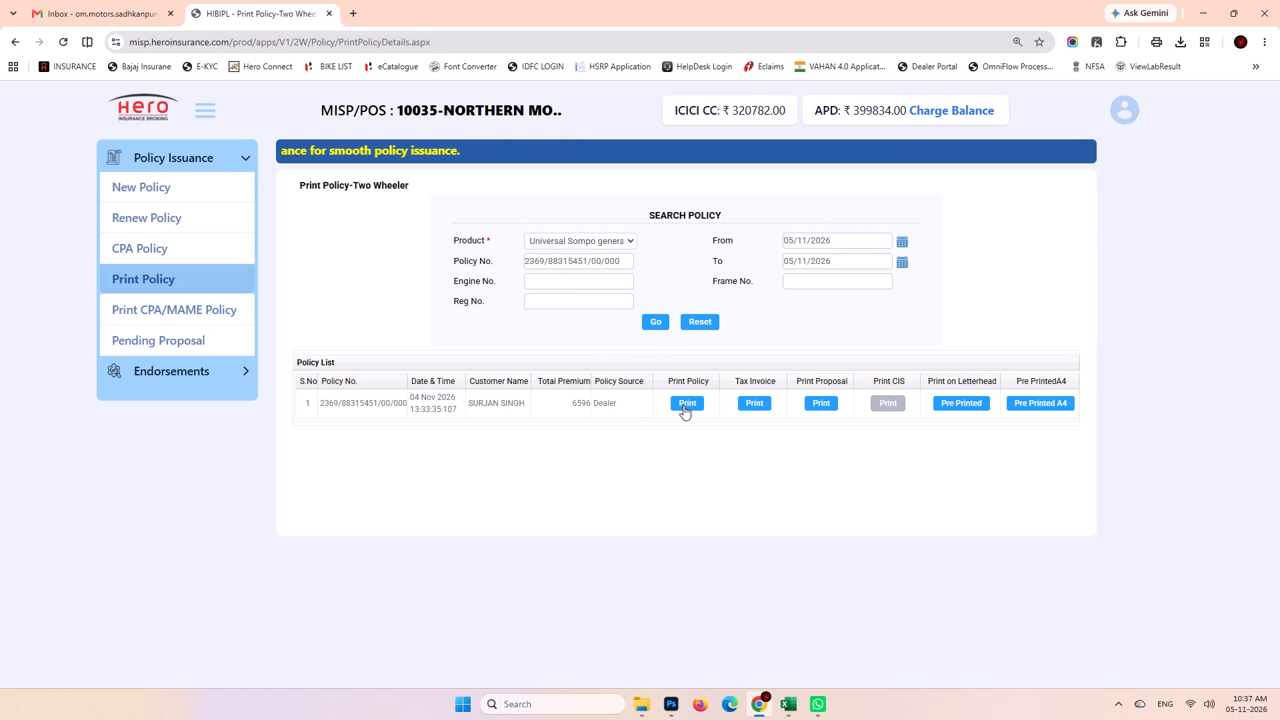
View the found policy's printable certificate in an enlarged window without printing or saving it, and close both certificate windows.
click(683, 405)
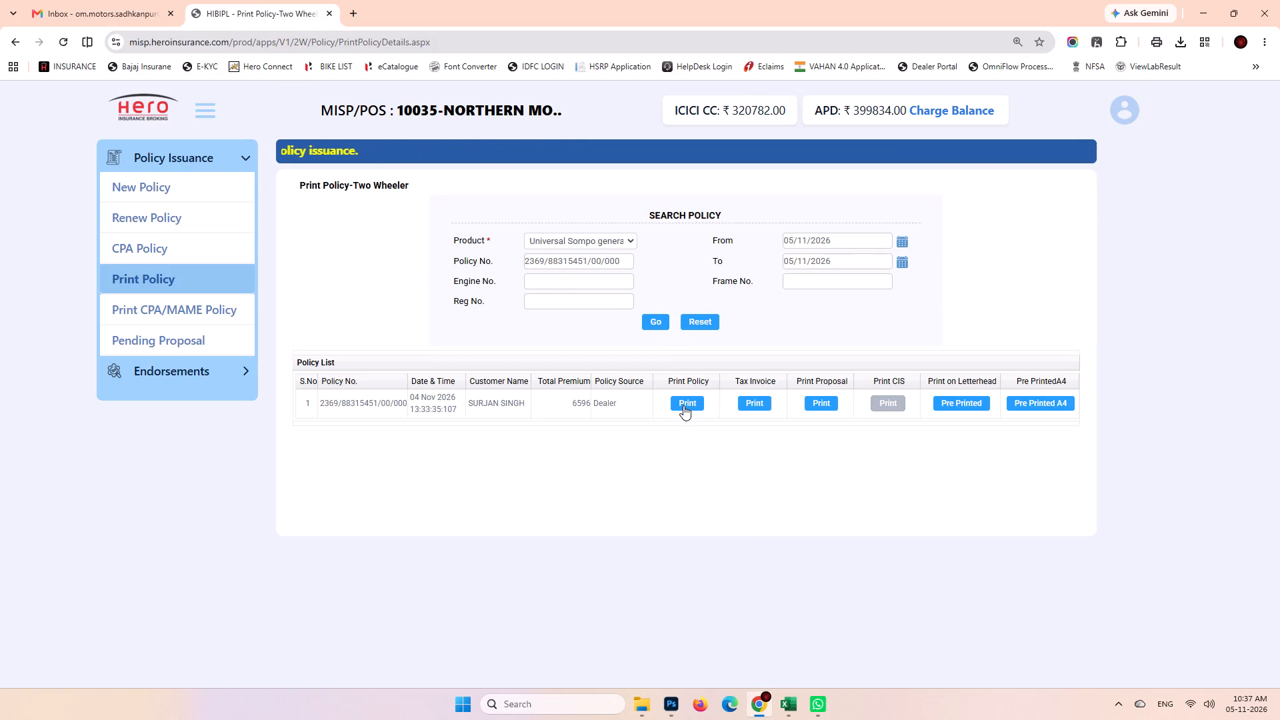
drag(401, 245, 813, 605)
click(595, 124)
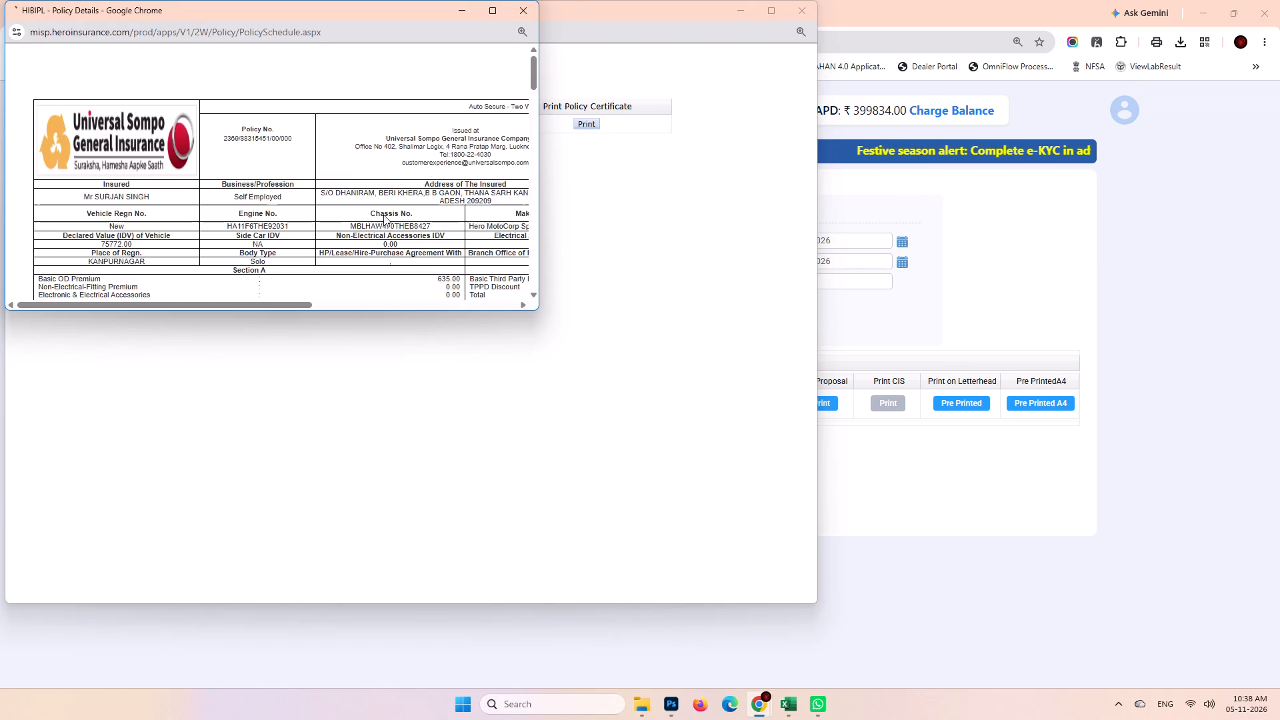
click(507, 283)
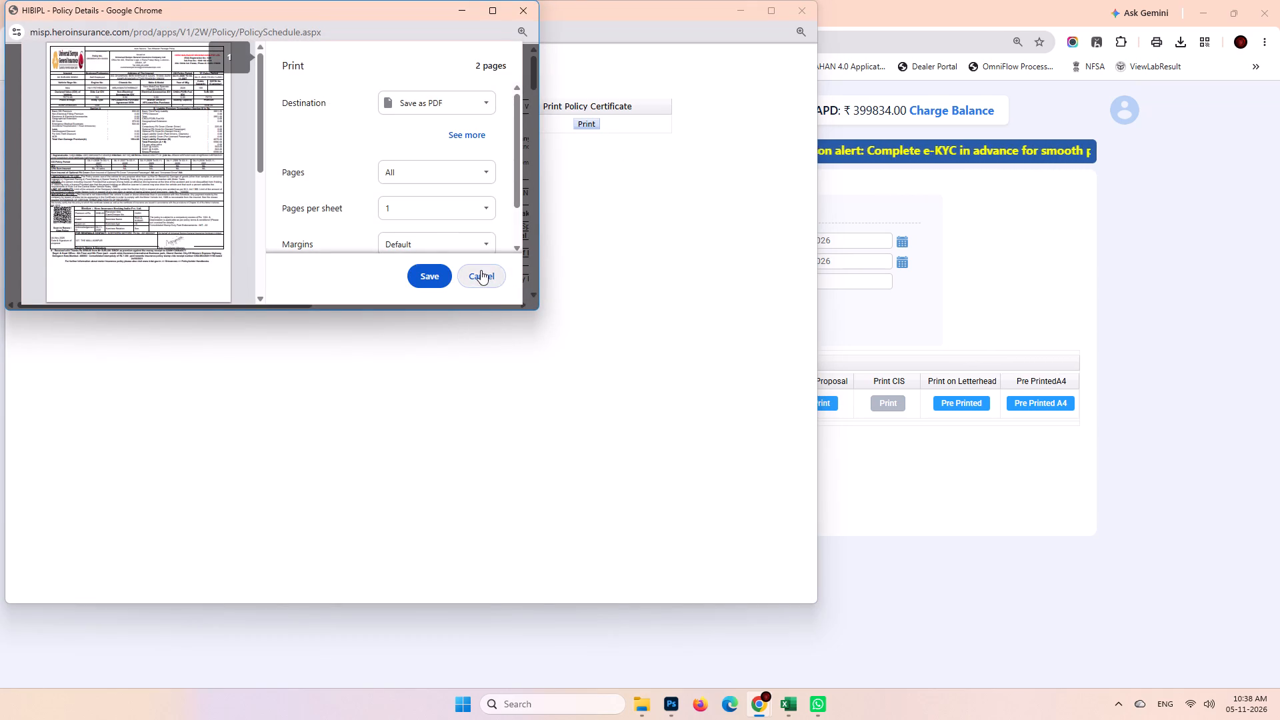
click(481, 270)
drag(537, 311, 753, 530)
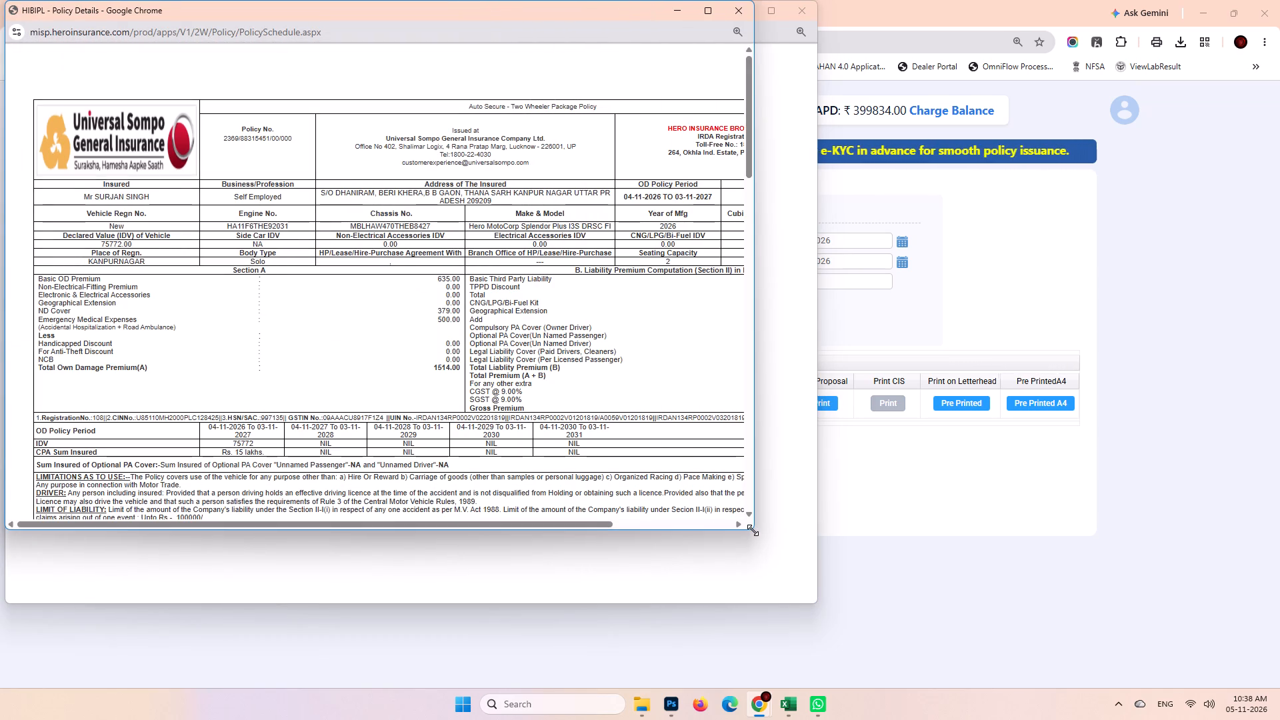
drag(753, 530, 747, 527)
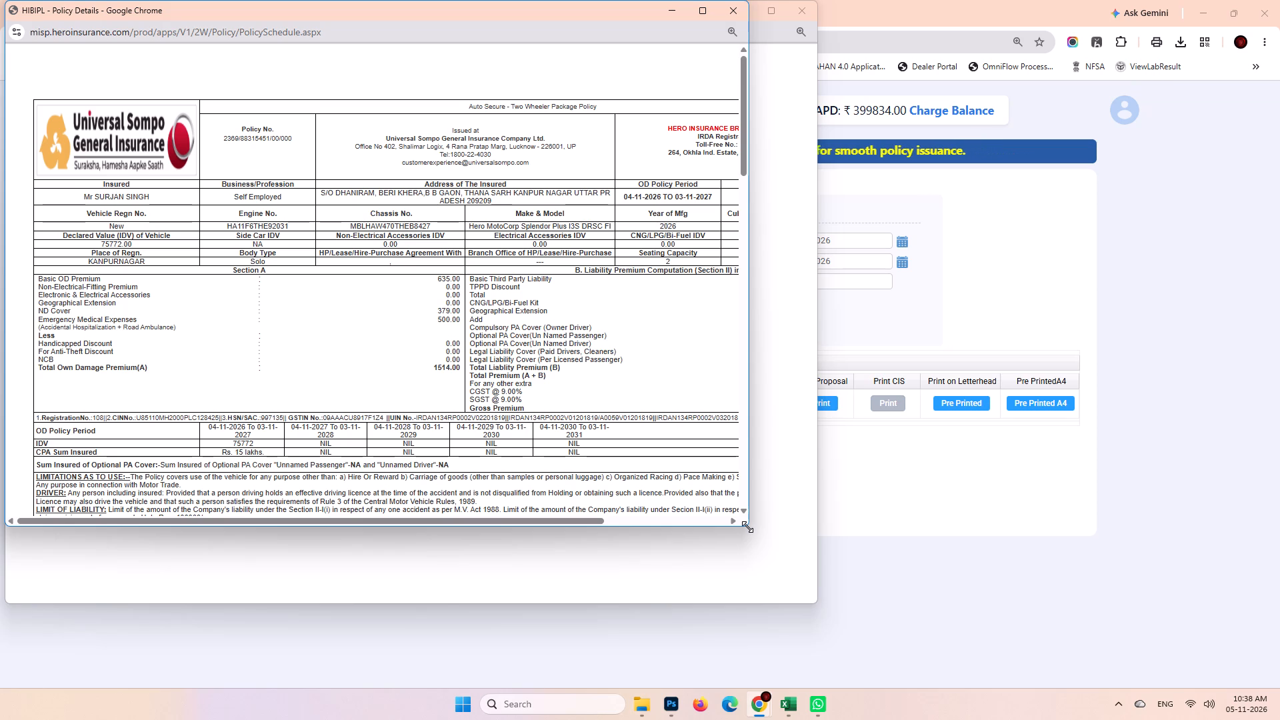
drag(747, 527, 747, 527)
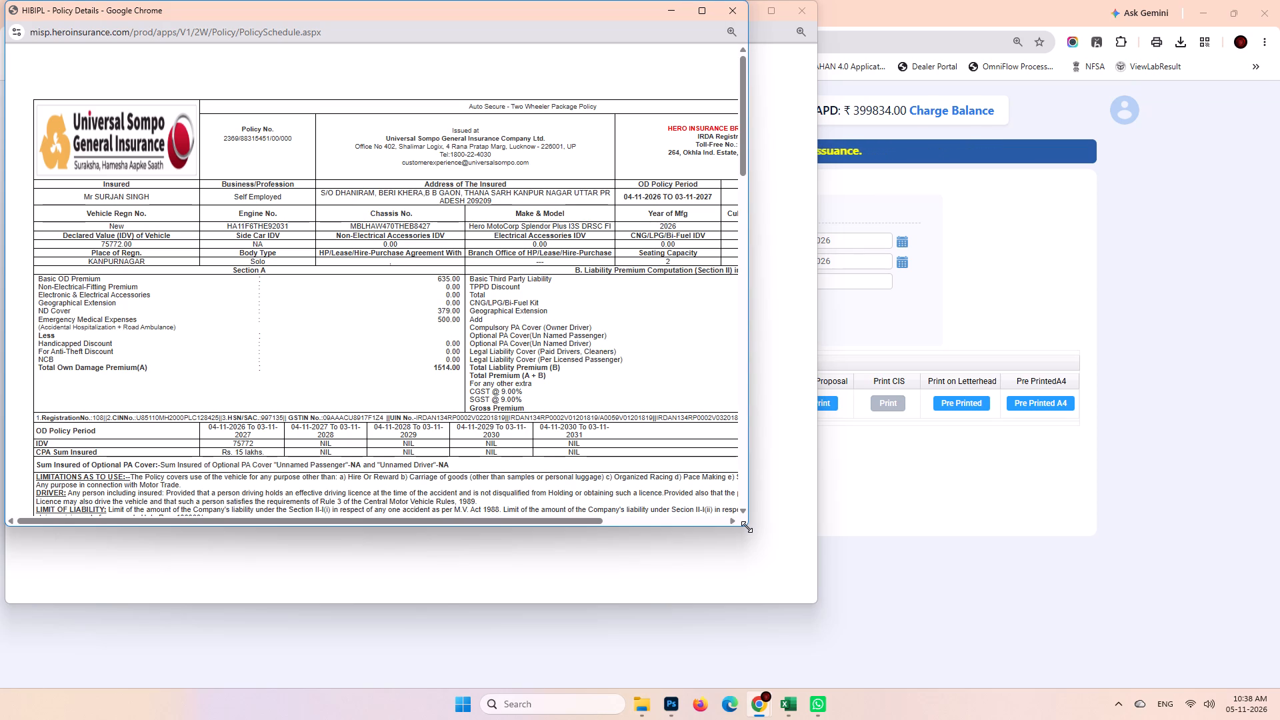
drag(747, 527, 745, 518)
click(723, 11)
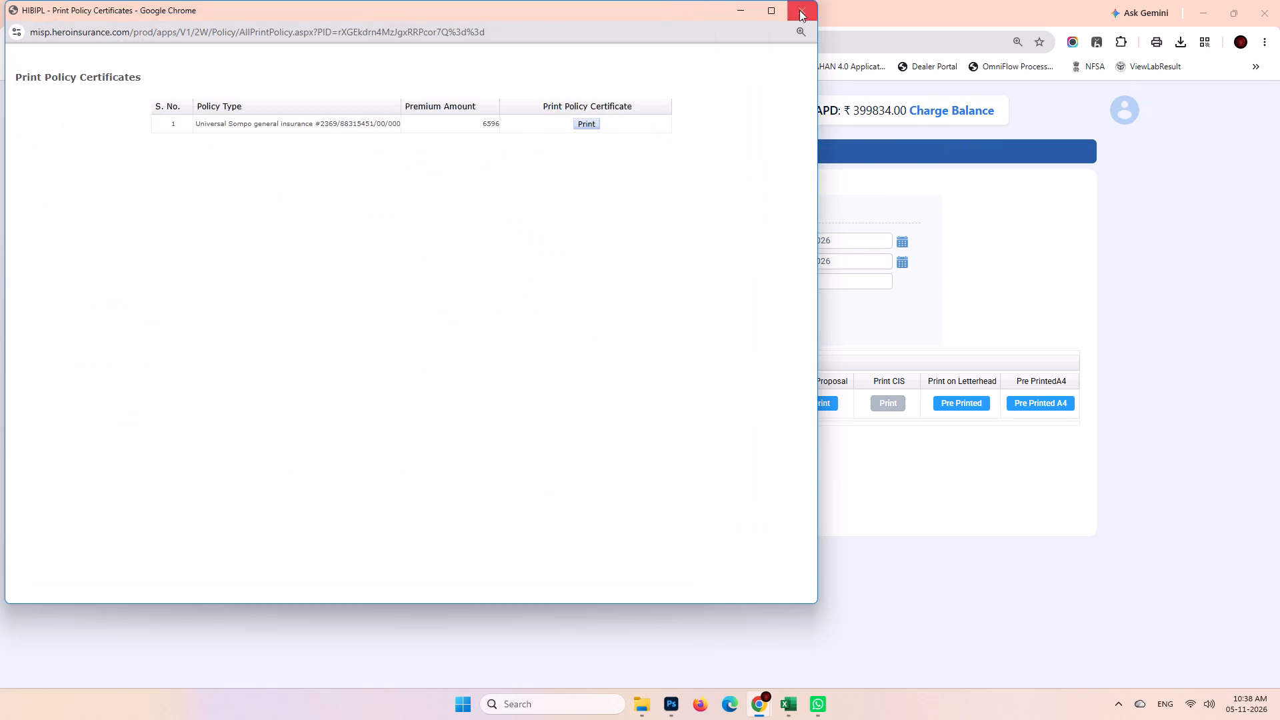
click(805, 9)
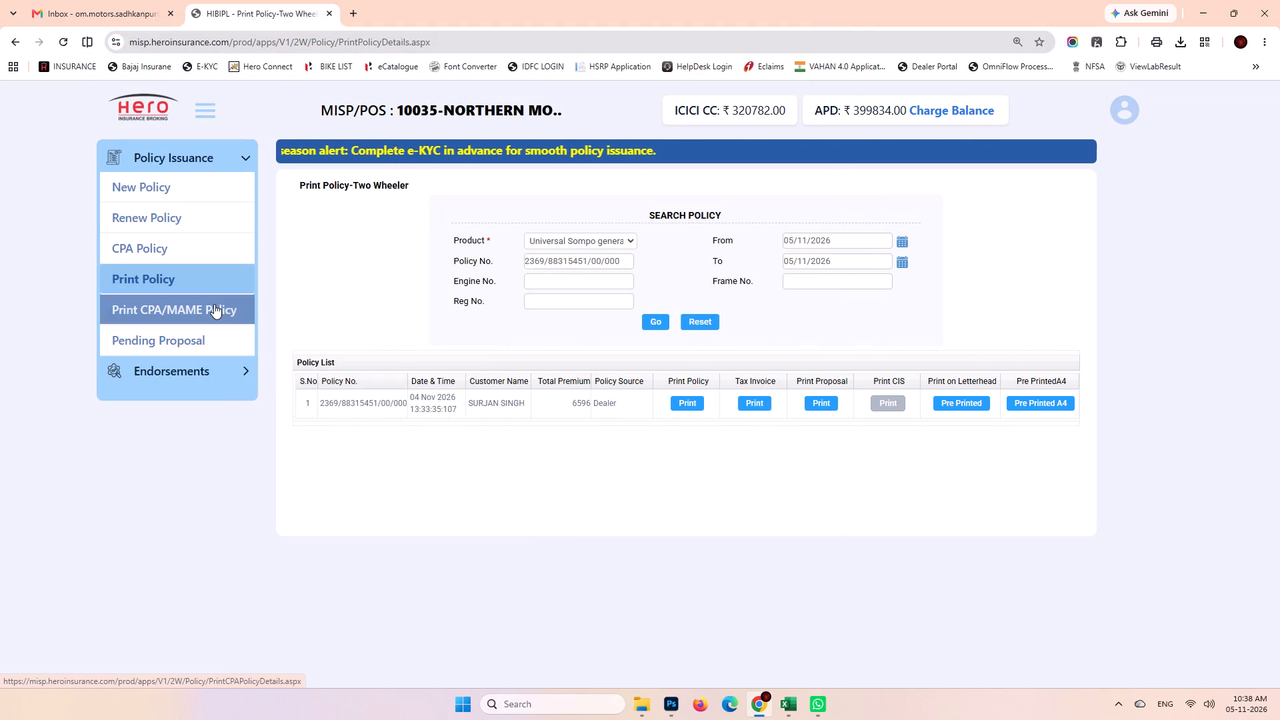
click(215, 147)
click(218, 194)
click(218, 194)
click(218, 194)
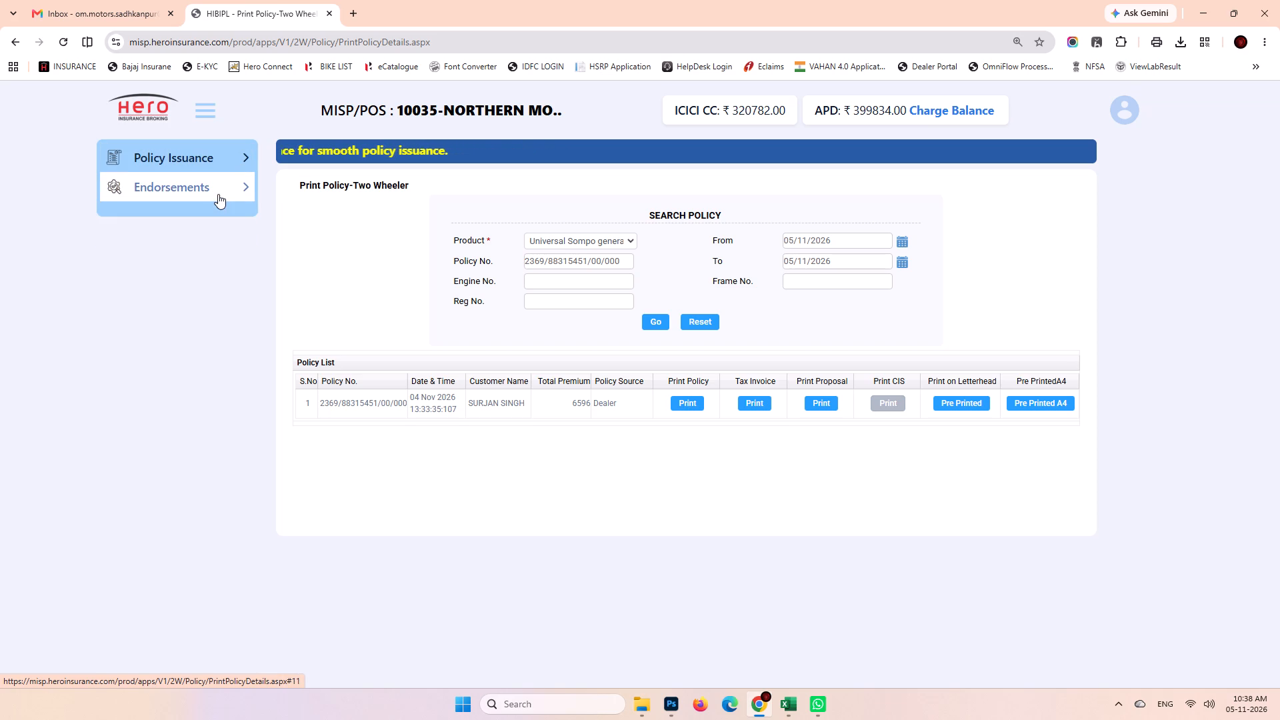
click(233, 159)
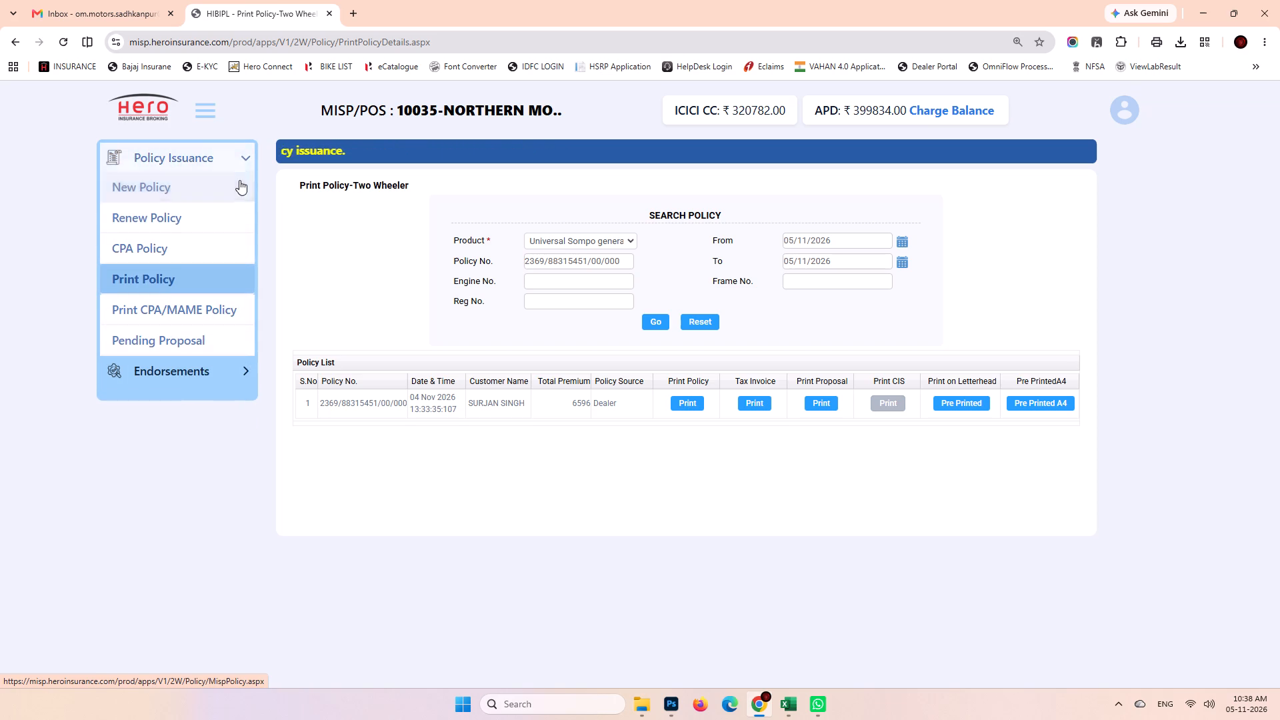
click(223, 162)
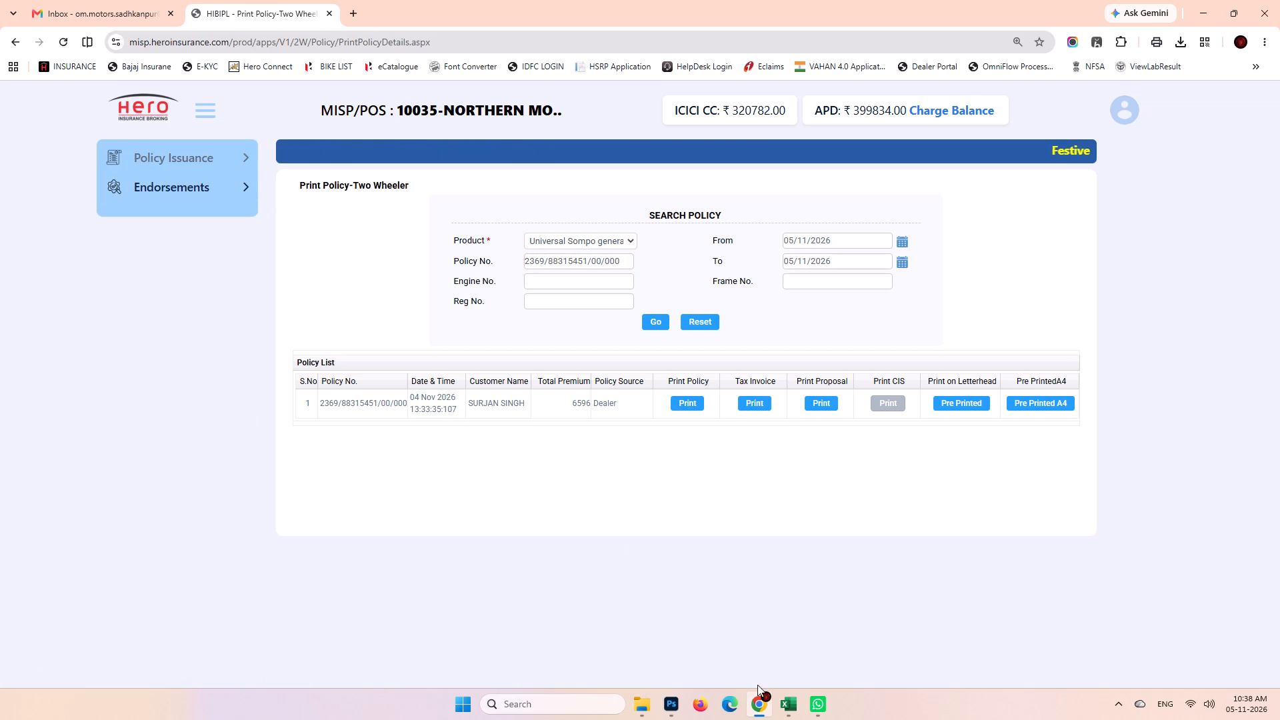
Switch to the OM_DMS_FILE workbook in Excel.
click(796, 706)
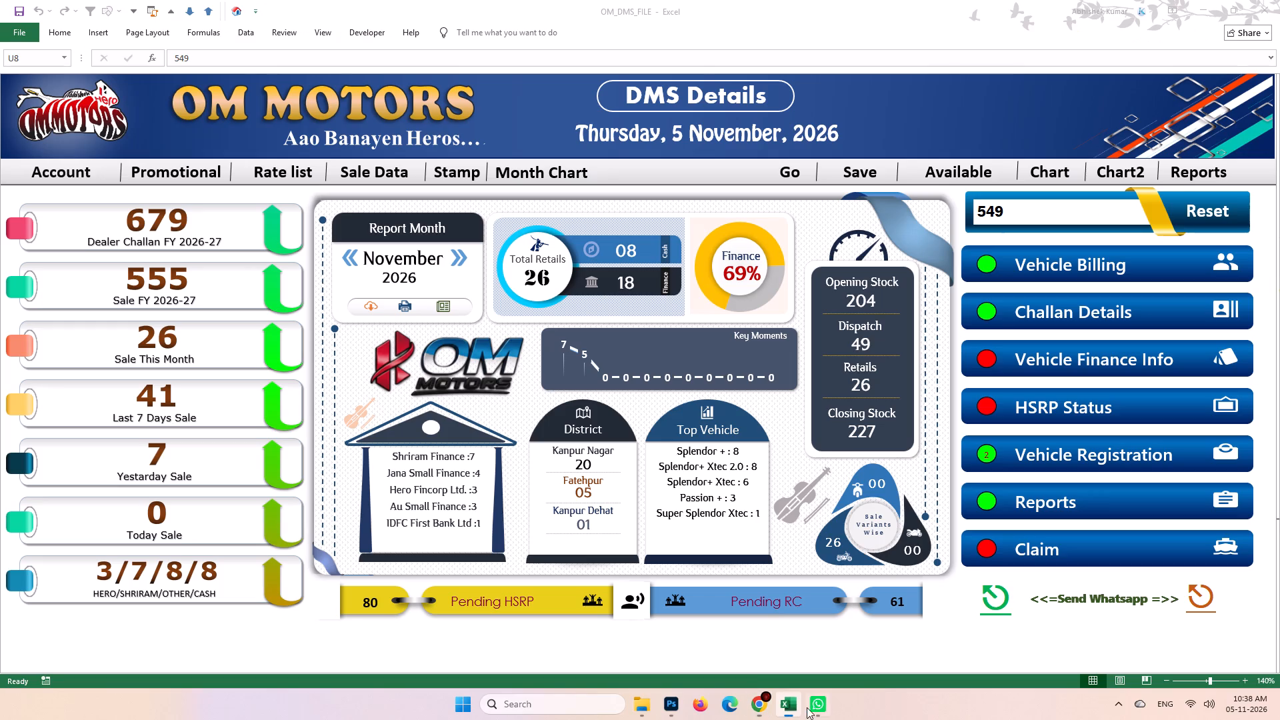
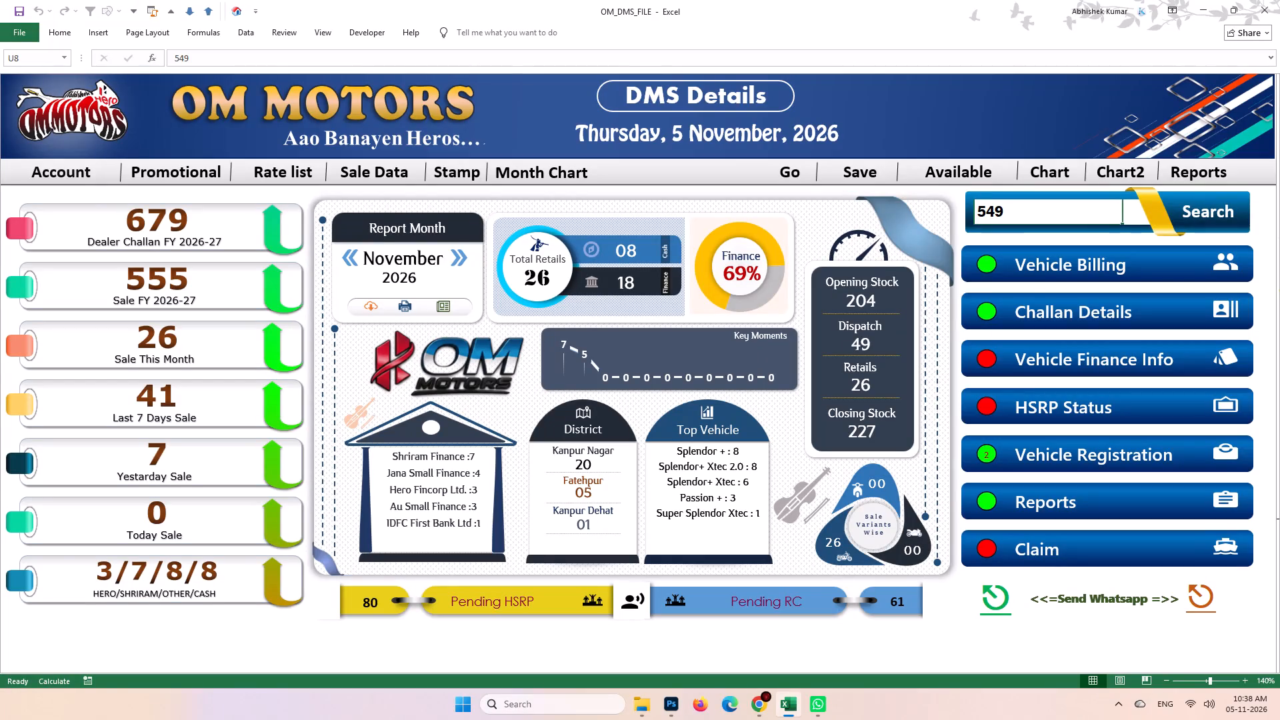
Display the Month Chart on the dashboard and save the workbook.
click(561, 169)
click(867, 173)
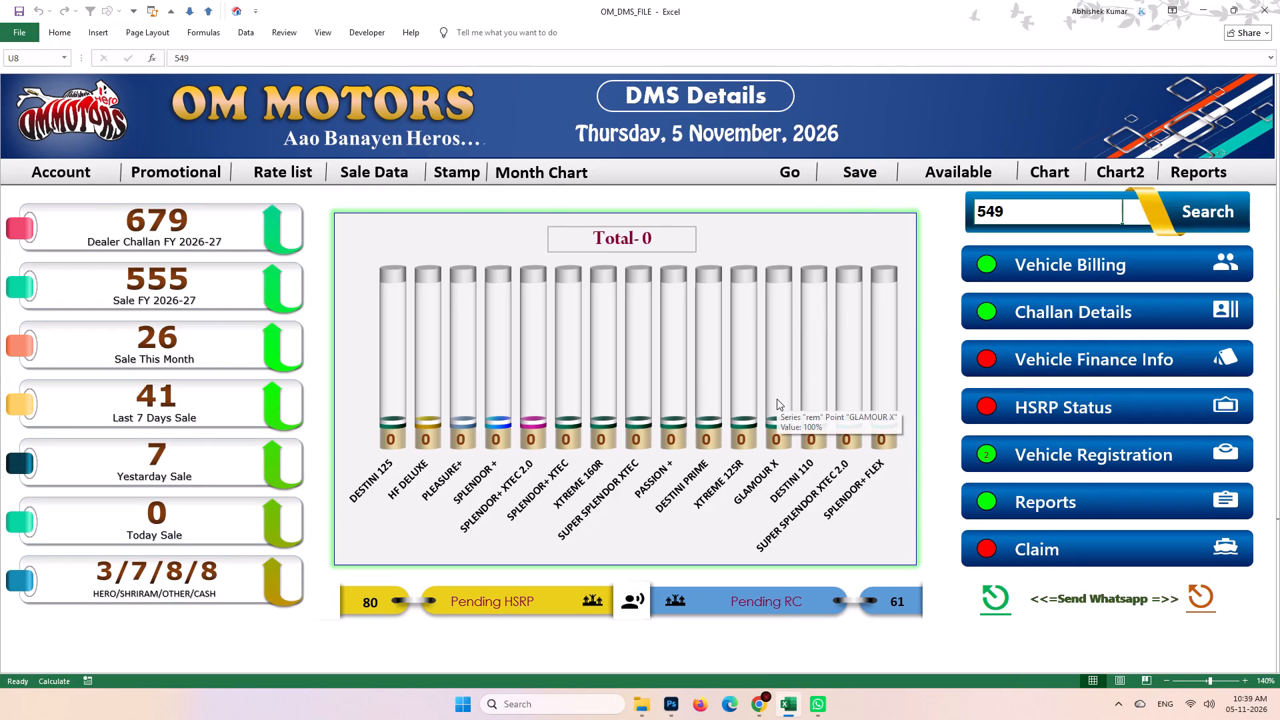
Open the Vehicle Billing stock list and view its latest vehicle entries.
click(1070, 271)
scroll(592, 361, down, 6)
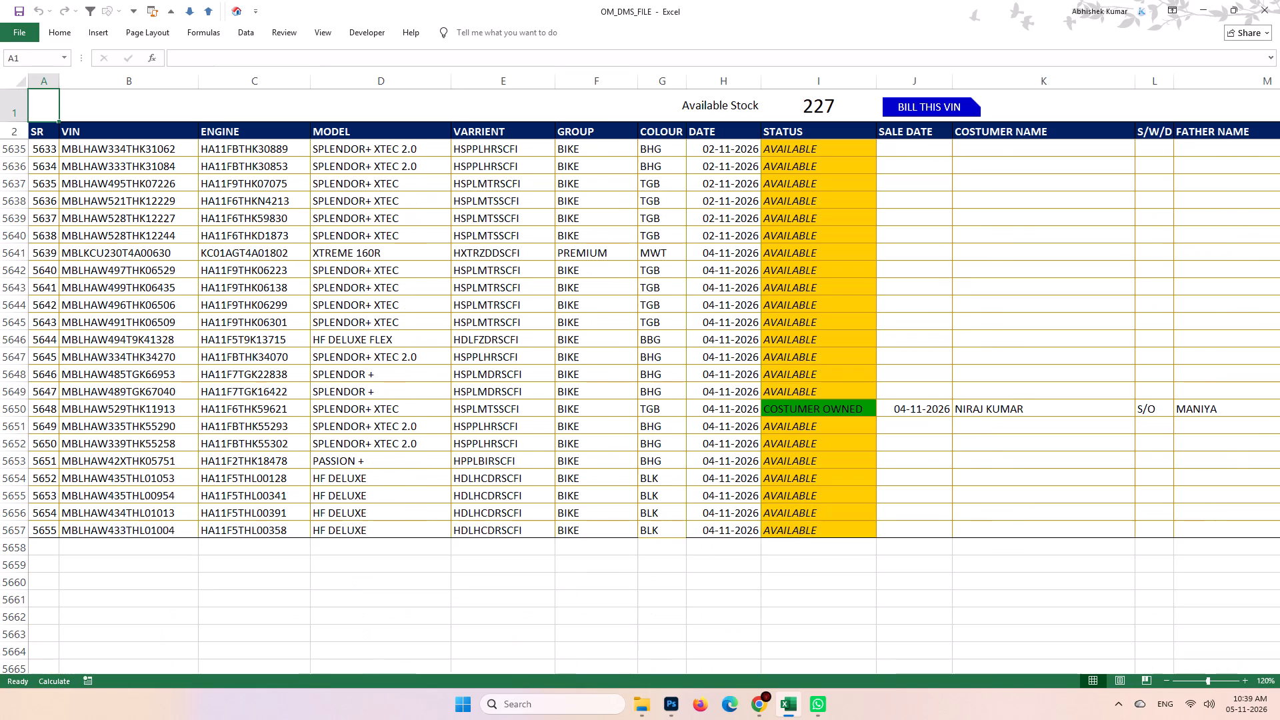
Return to the dashboard and open the Available stock pivot by model and colour.
click(241, 12)
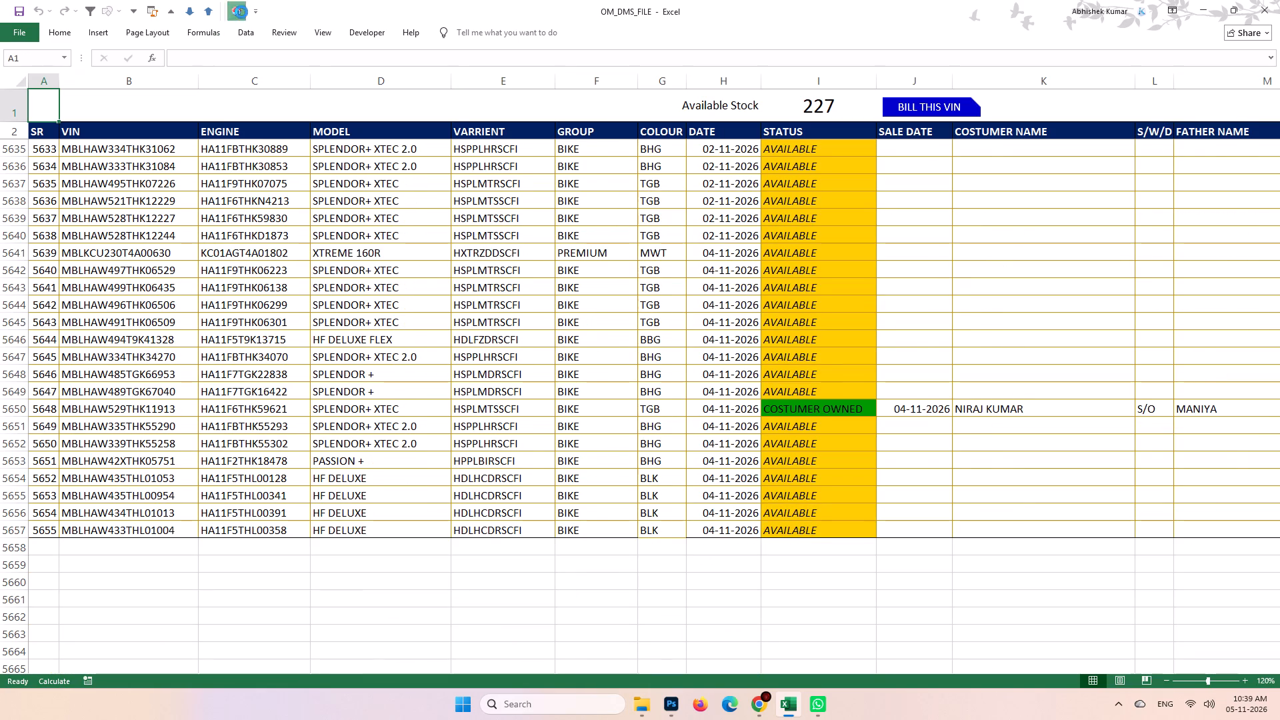
click(930, 183)
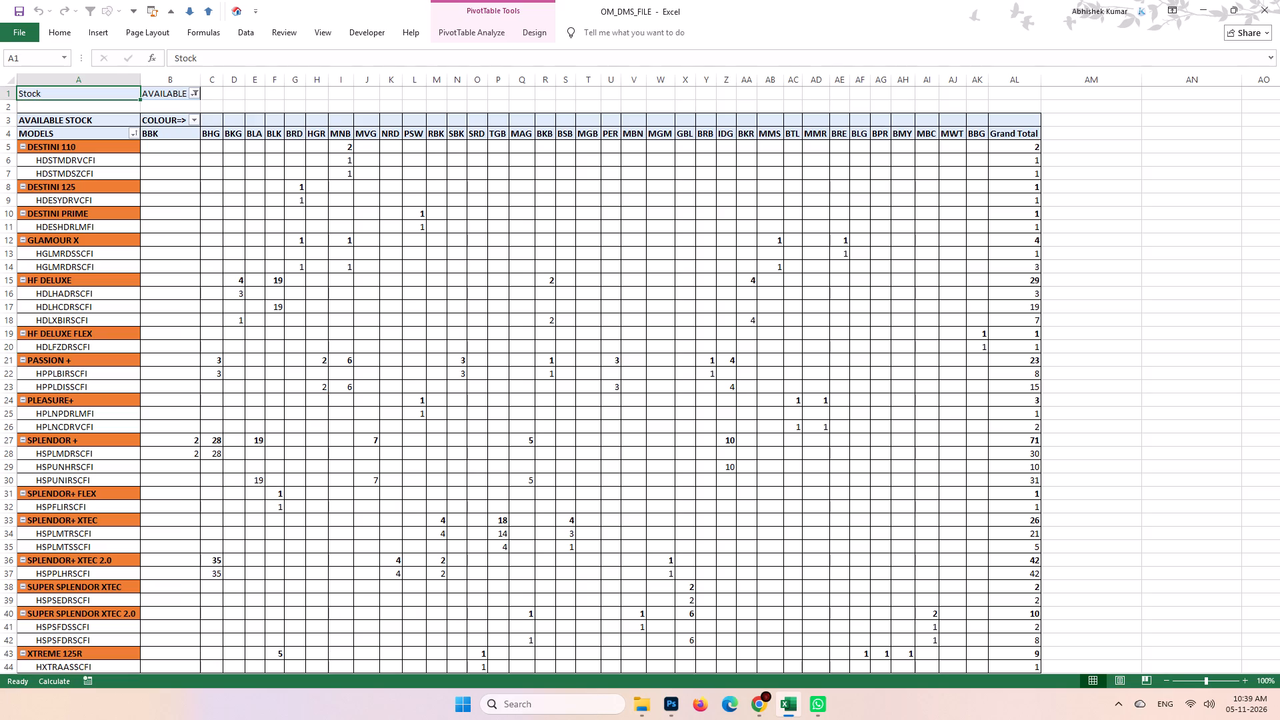
Look around the available-stock sheet, beyond and below the pivot, for the tables that feed the dashboard chart.
click(1117, 309)
key(Right)
key(Right)
key(Right)
key(Right)
key(Right)
key(Right)
key(Right)
key(Right)
key(Right)
key(Right)
key(Right)
key(Right)
key(Right)
key(Right)
key(Right)
key(Right)
key(Right)
key(Right)
key(Right)
key(Right)
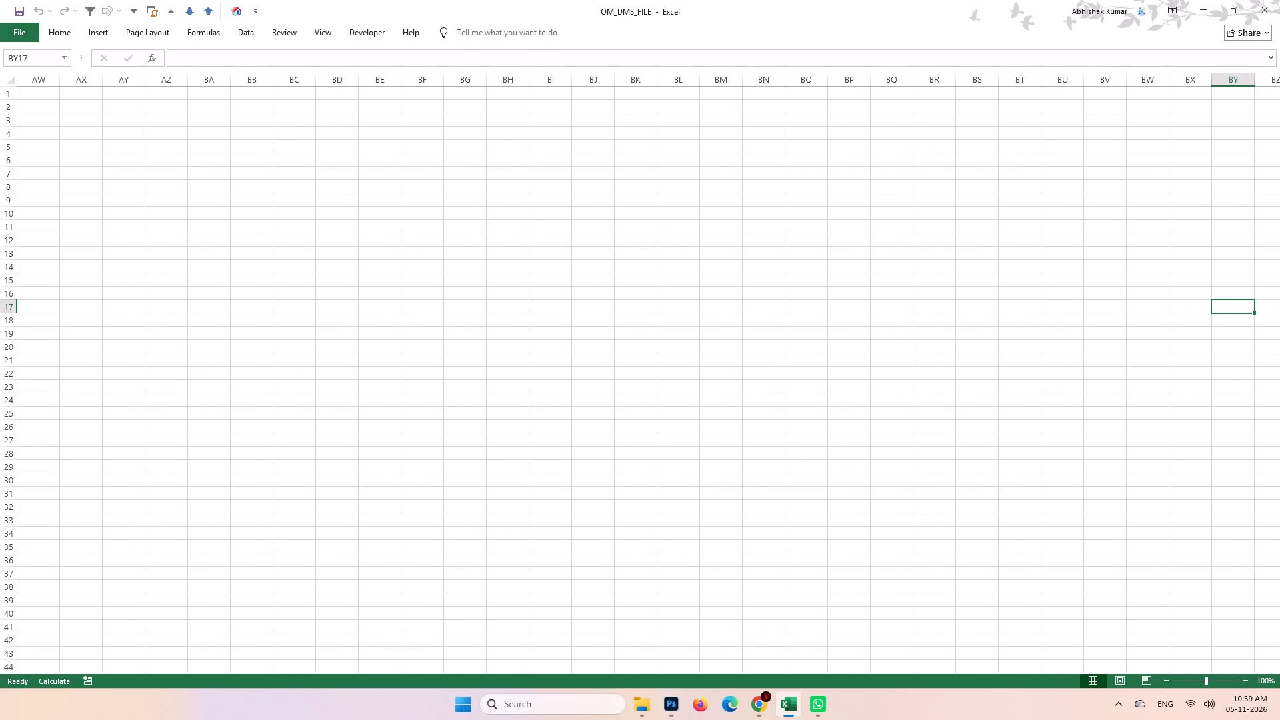
ctrl+scroll(705, 331, down, 6)
ctrl+scroll(751, 380, down, 1)
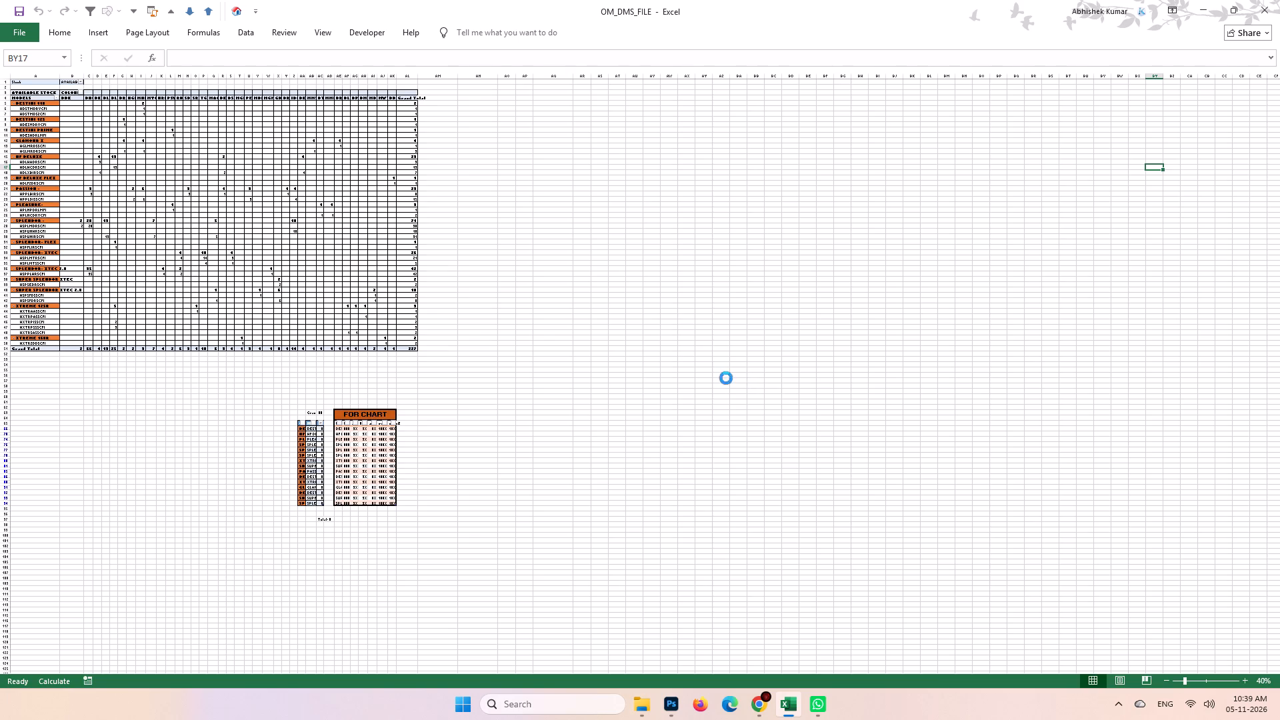
ctrl+scroll(177, 310, up, 2)
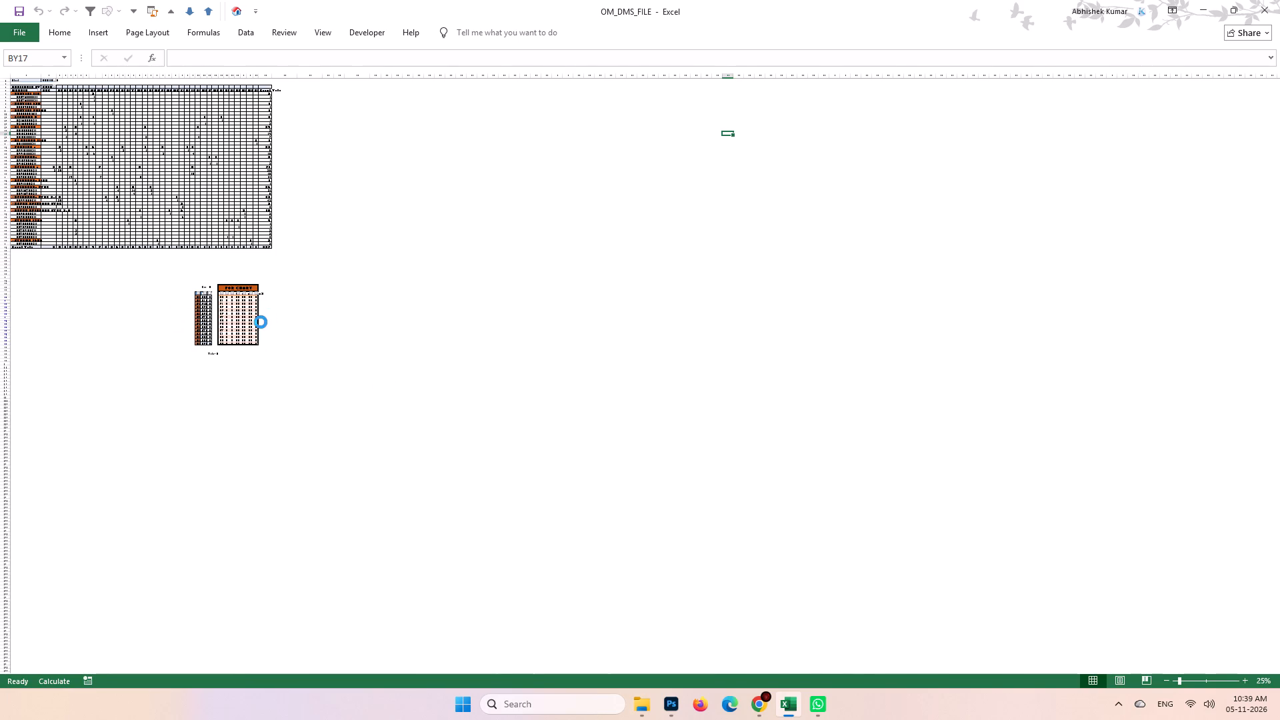
ctrl+scroll(85, 173, up, 5)
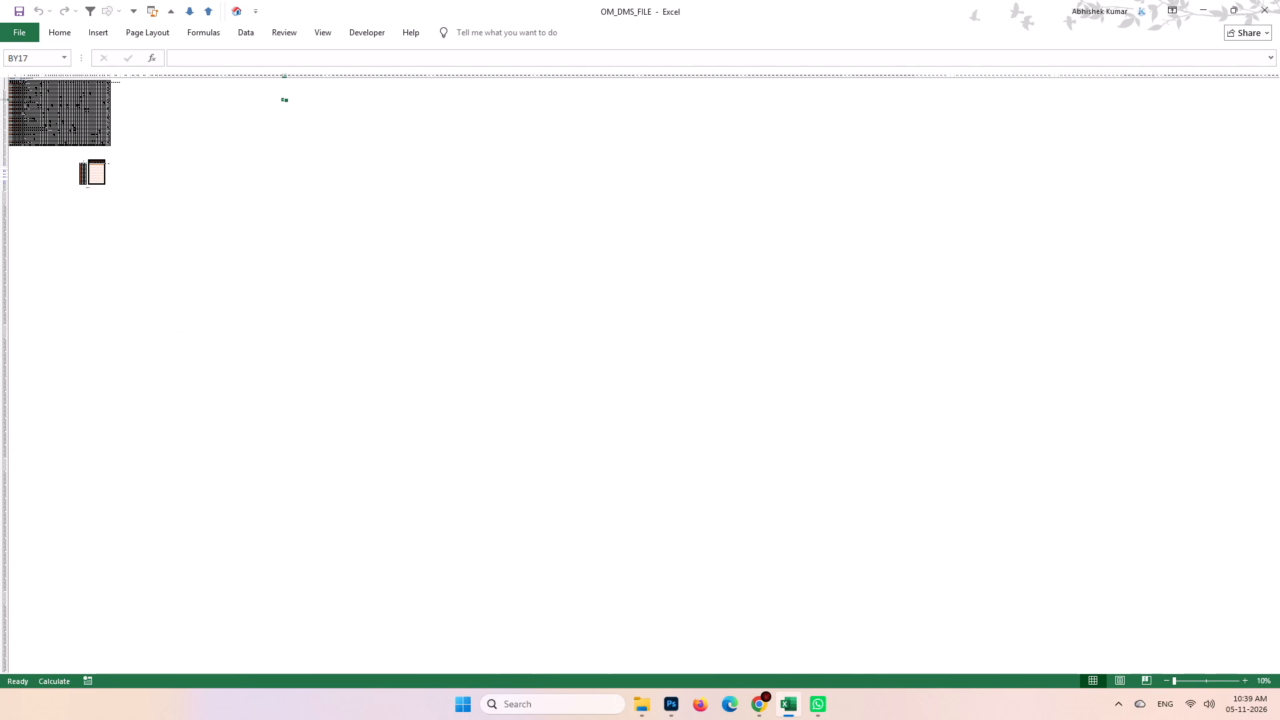
ctrl+scroll(101, 177, up, 5)
click(139, 177)
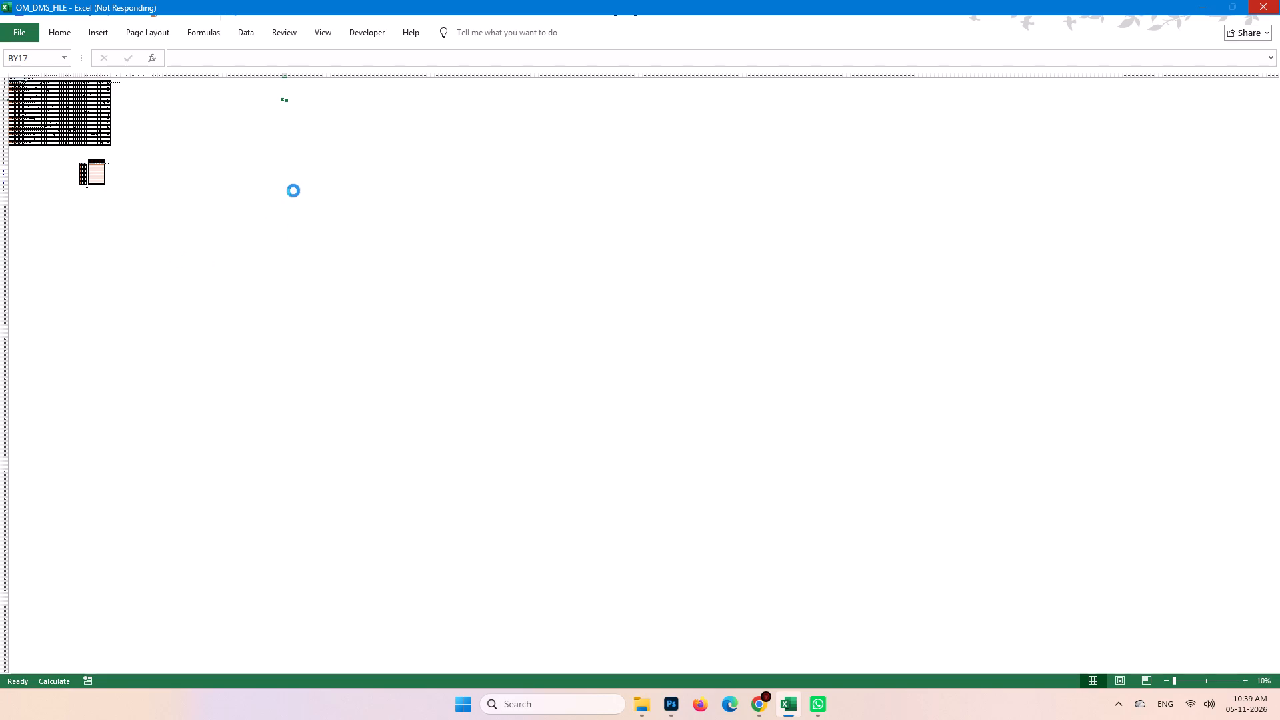
click(753, 719)
click(777, 719)
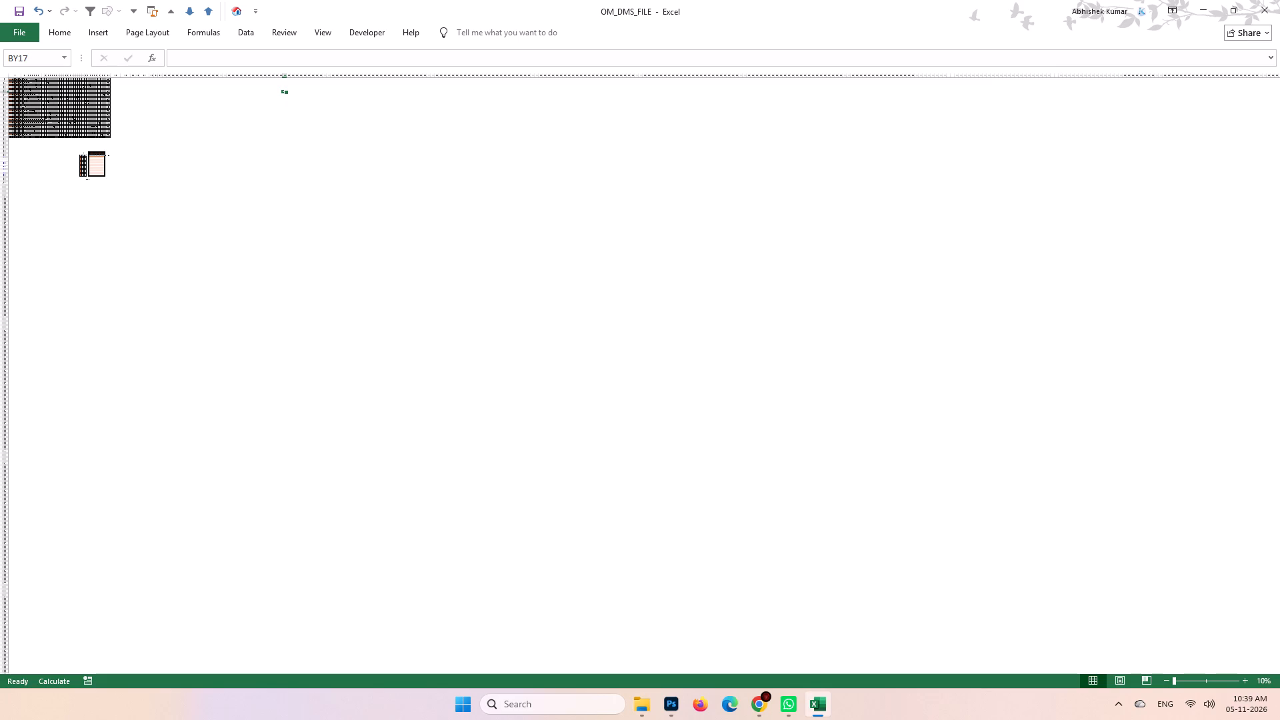
Return to the pivot at a readable size and examine the FOR CHART table and the model stock table below it.
ctrl+scroll(187, 140, up, 5)
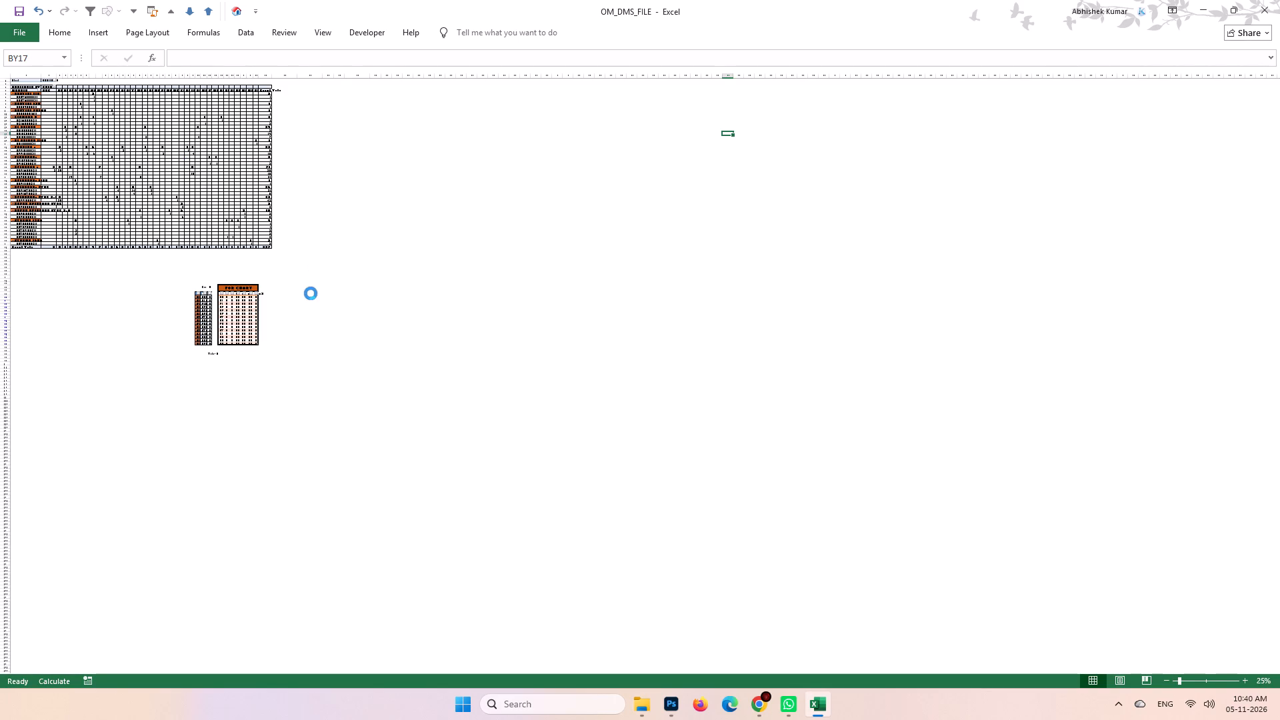
ctrl+scroll(374, 503, up, 1)
ctrl+scroll(209, 570, up, 1)
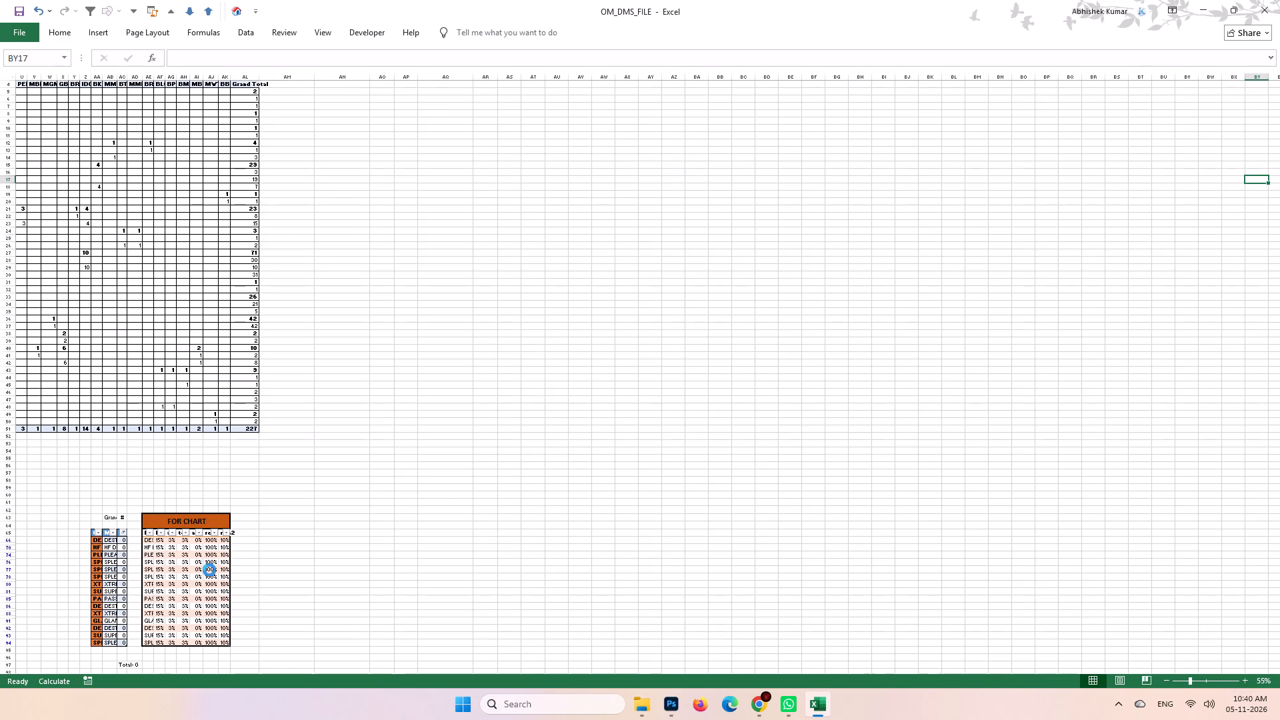
ctrl+scroll(209, 570, up, 1)
scroll(385, 481, down, 5)
scroll(429, 480, up, 4)
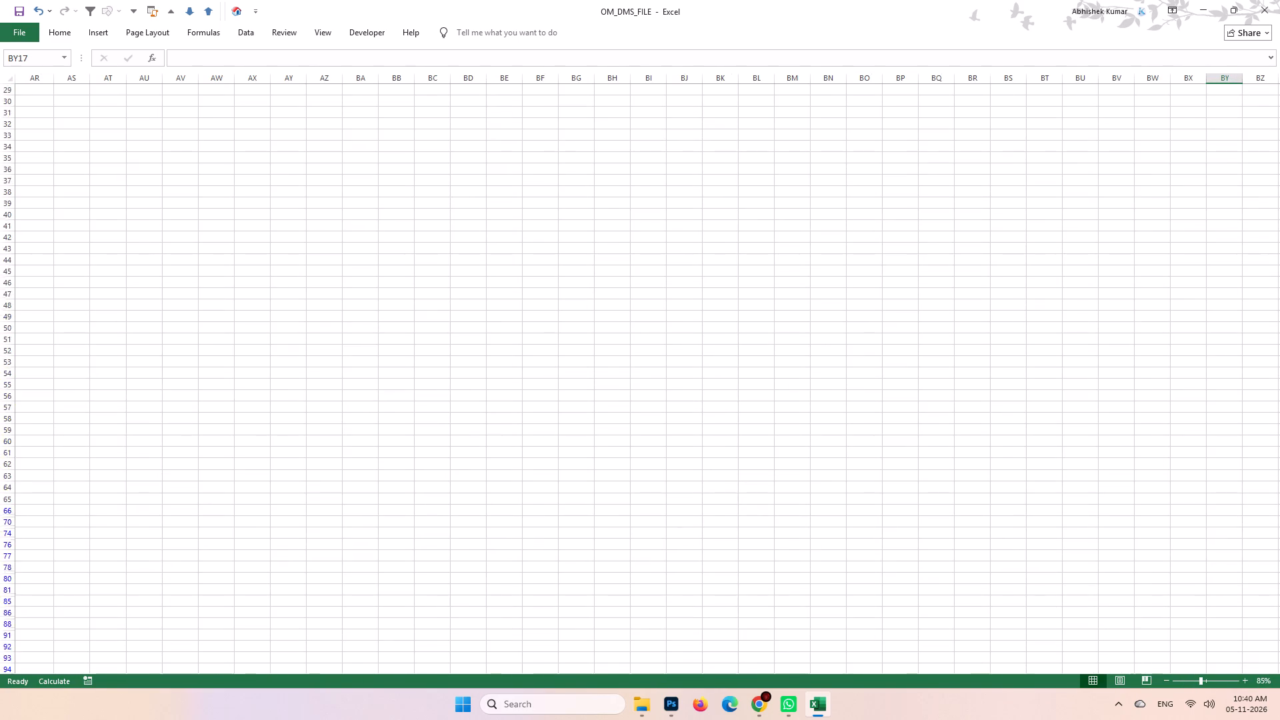
scroll(429, 480, up, 14)
click(410, 368)
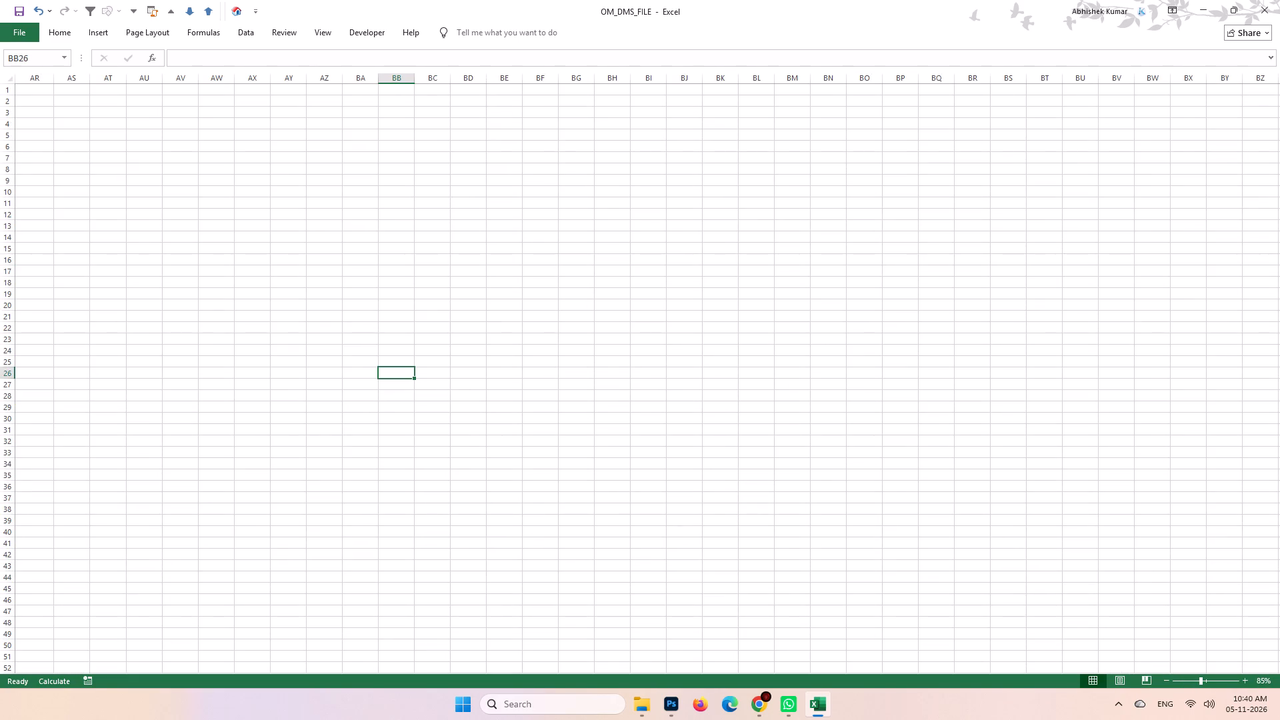
key(Left)
key(Left)
key(Left)
key(Left)
key(Left)
key(Left)
key(Left)
key(Left)
key(Left)
key(Left)
key(Left)
key(Left)
key(Left)
key(Left)
key(Left)
key(Left)
key(Left)
key(Left)
key(Left)
key(Left)
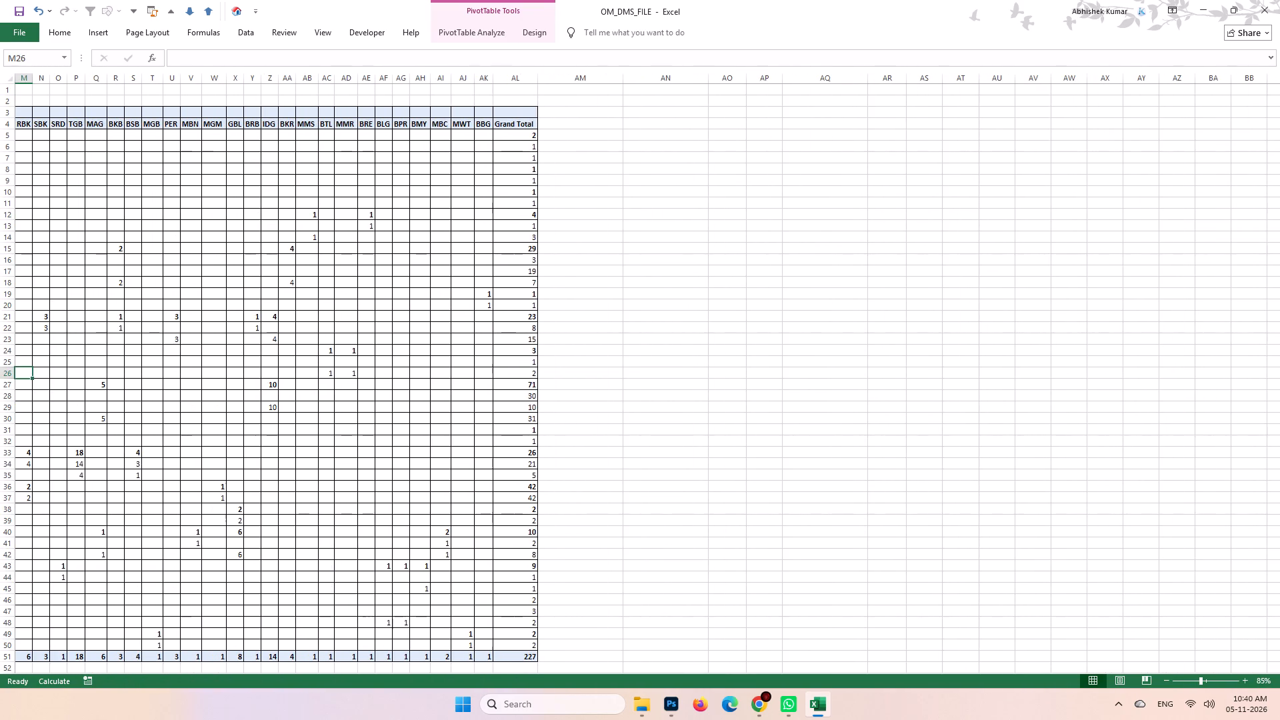
scroll(591, 323, down, 4)
scroll(729, 440, down, 4)
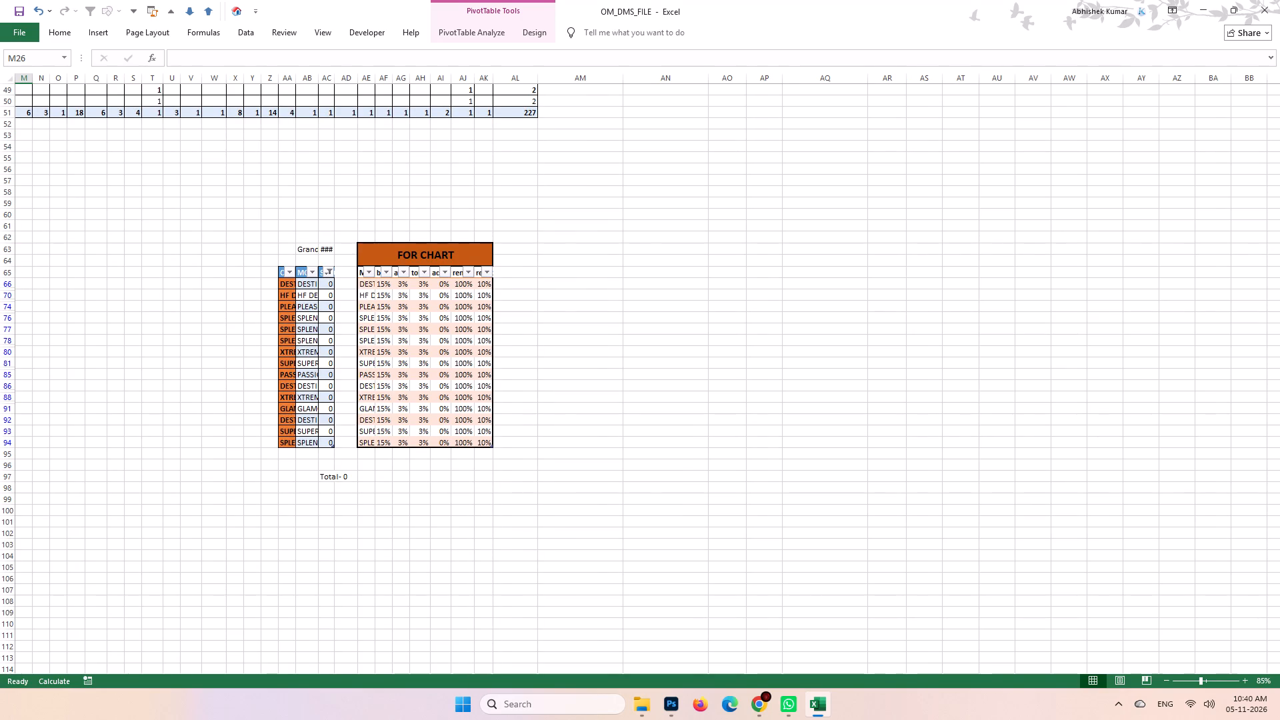
key(Left)
key(Left)
key(Left)
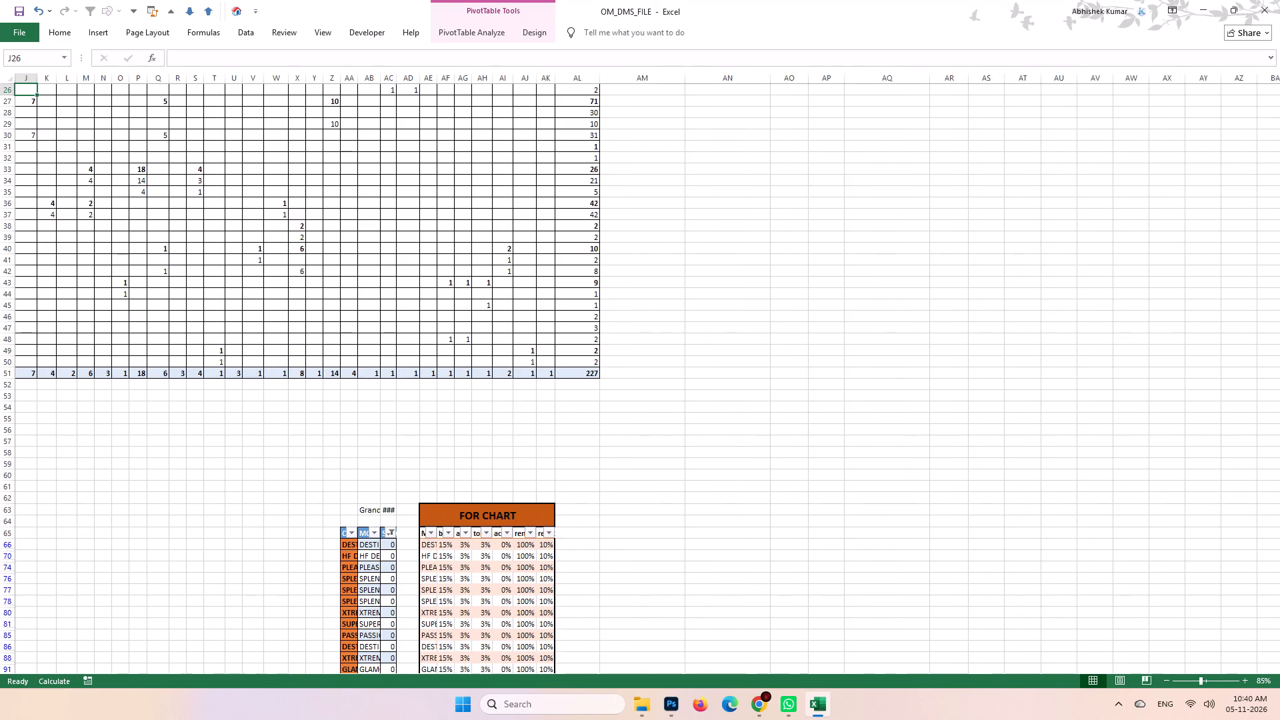
scroll(330, 405, down, 4)
ctrl+scroll(343, 450, up, 1)
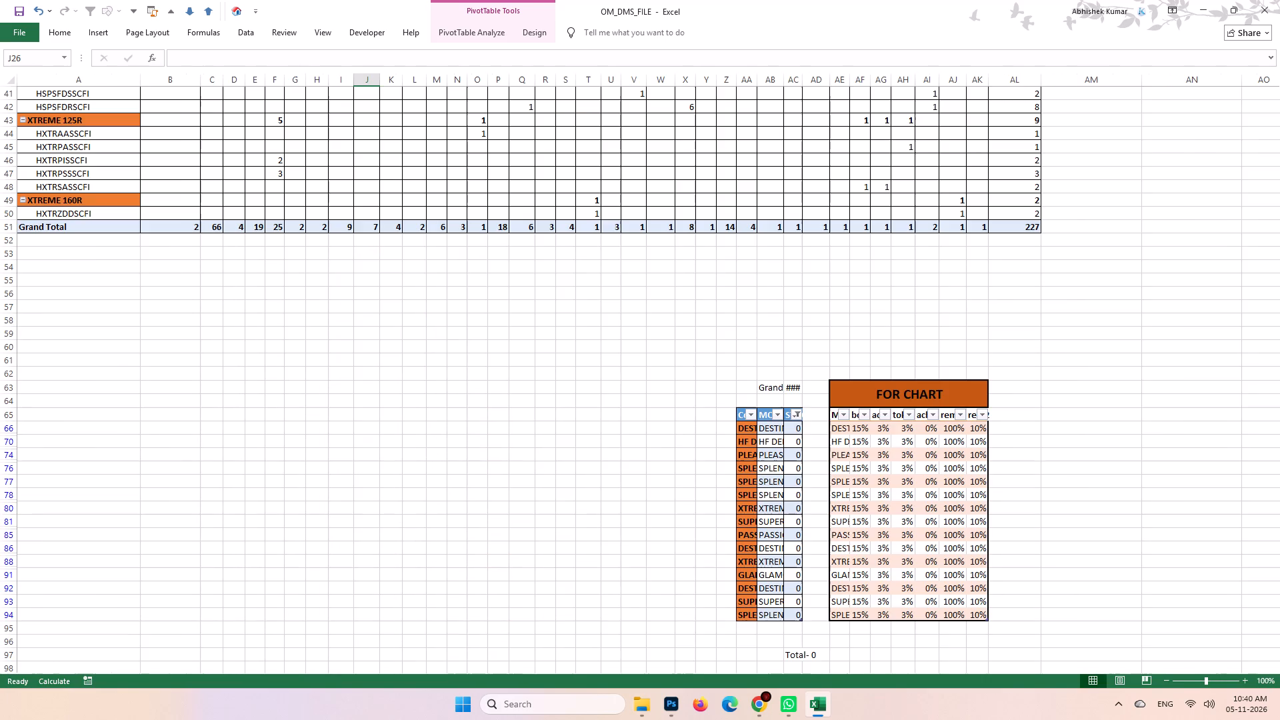
Review the pivot from its colour headers to its Grand Total row, along with the chart tables beneath it.
ctrl+scroll(697, 511, up, 1)
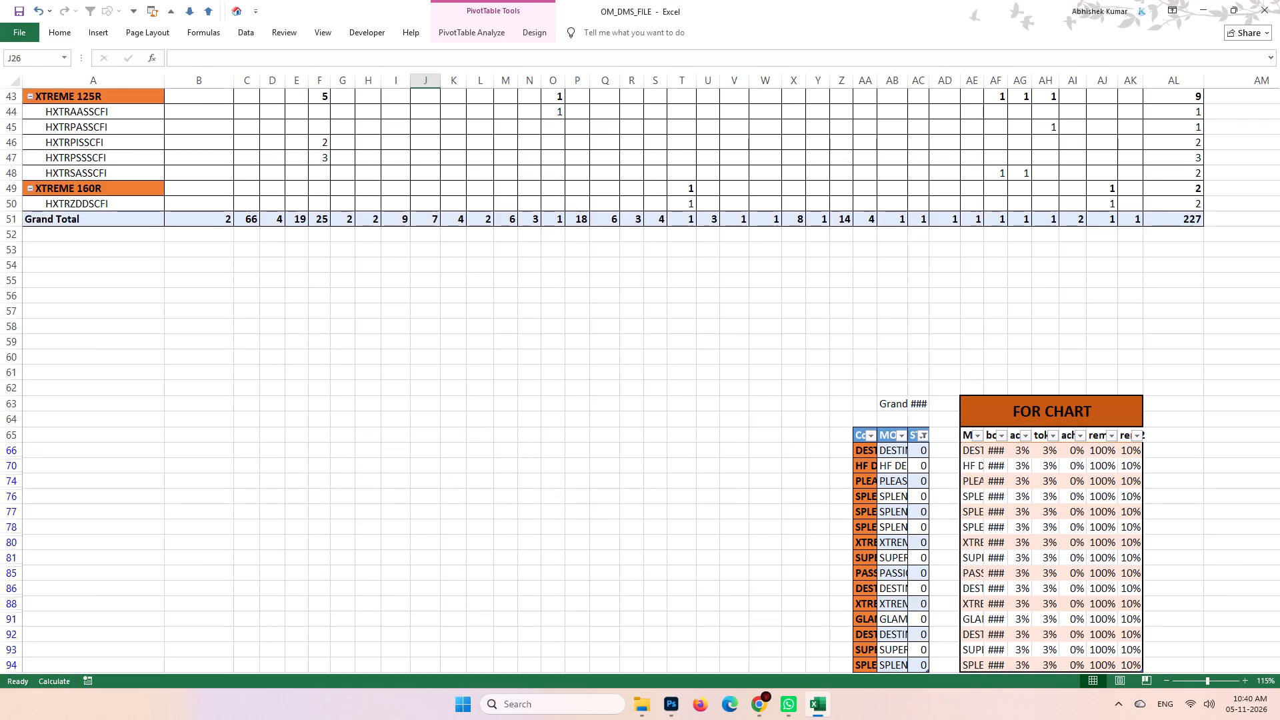
scroll(745, 422, up, 2)
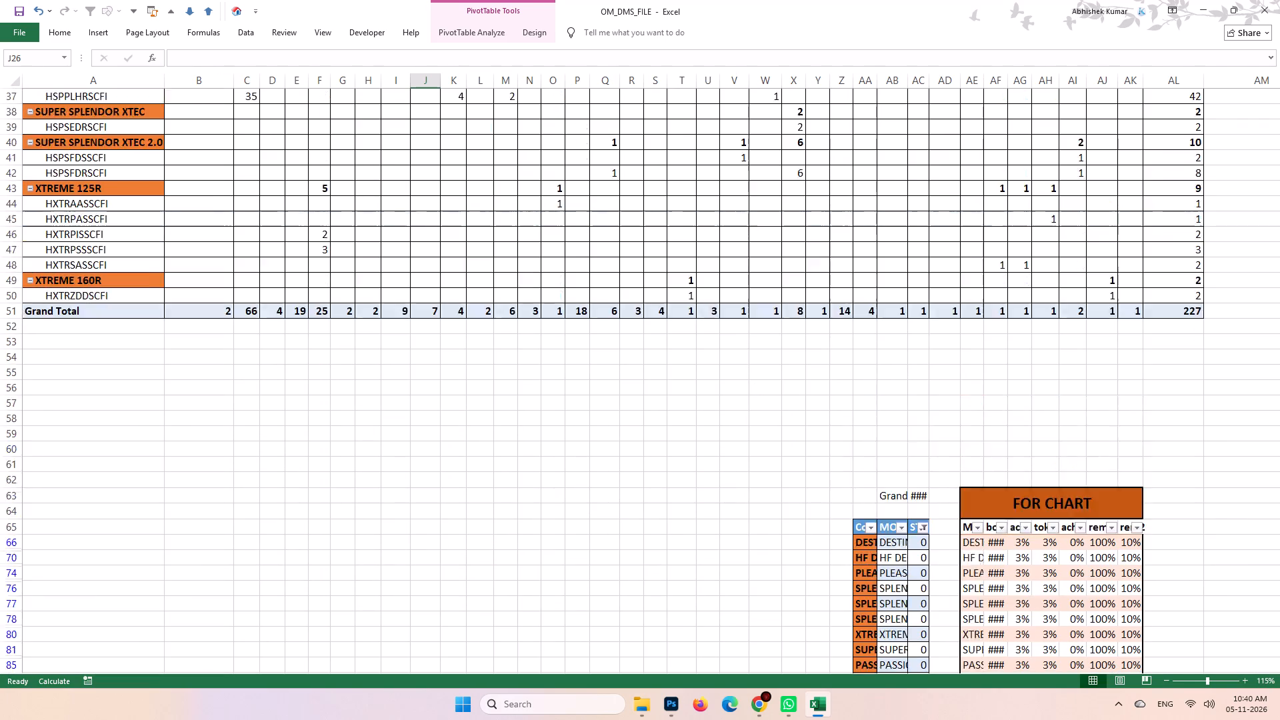
scroll(745, 422, up, 3)
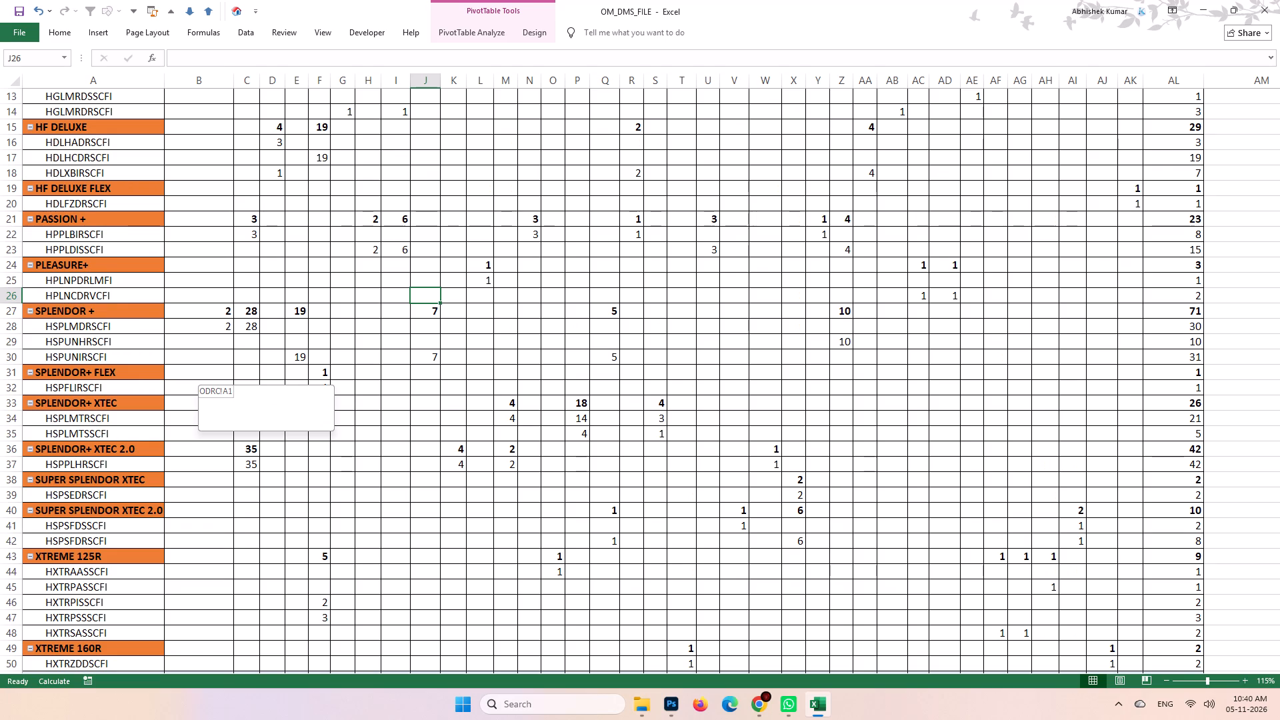
scroll(202, 385, down, 1)
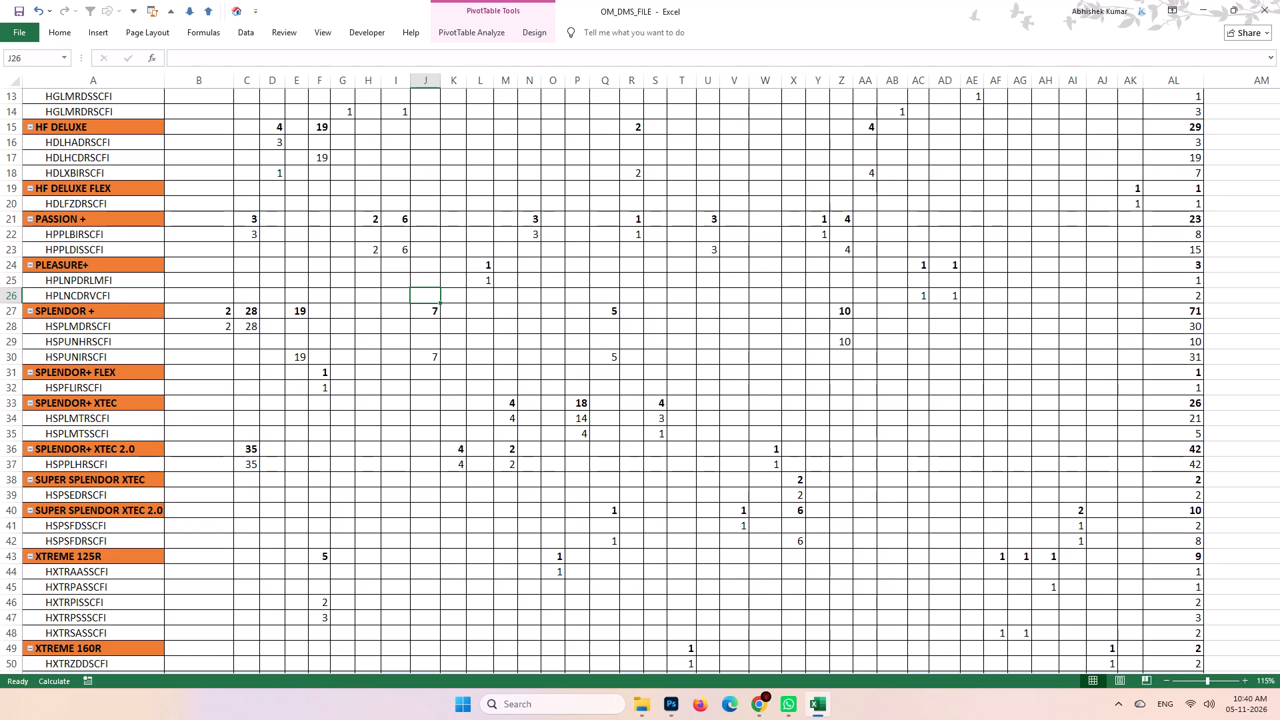
scroll(199, 397, up, 5)
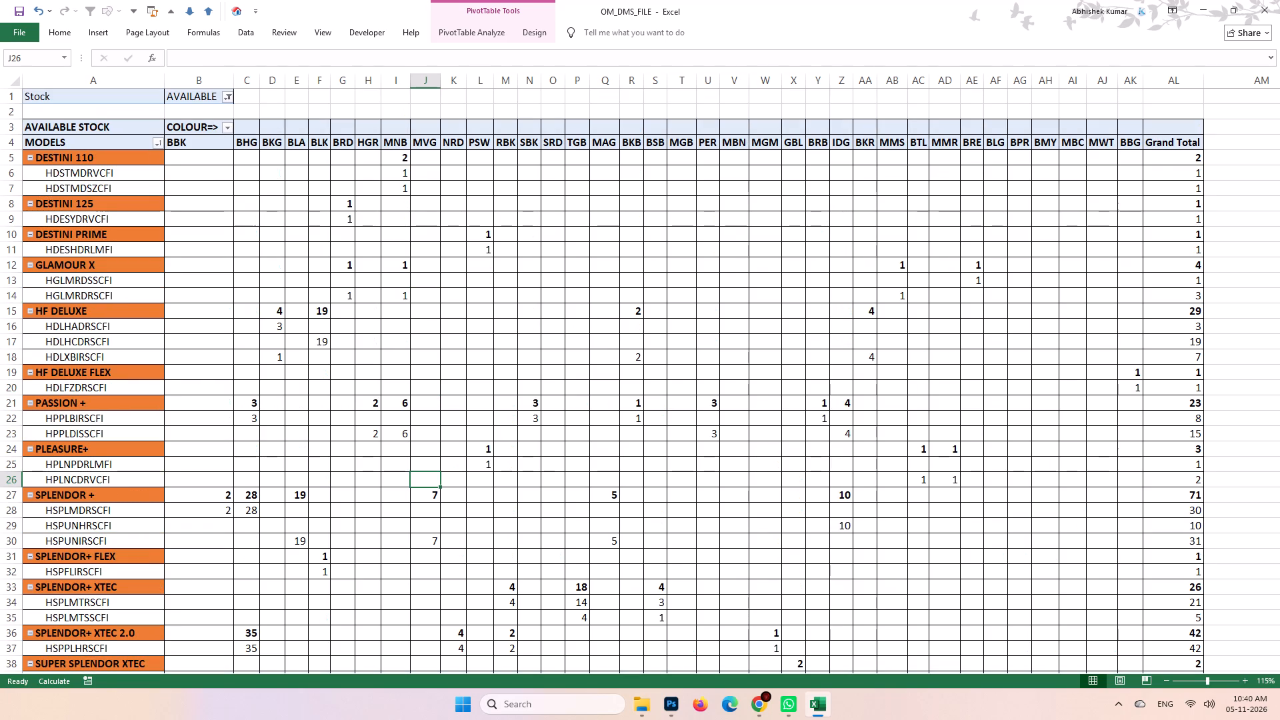
ctrl+scroll(181, 369, down, 1)
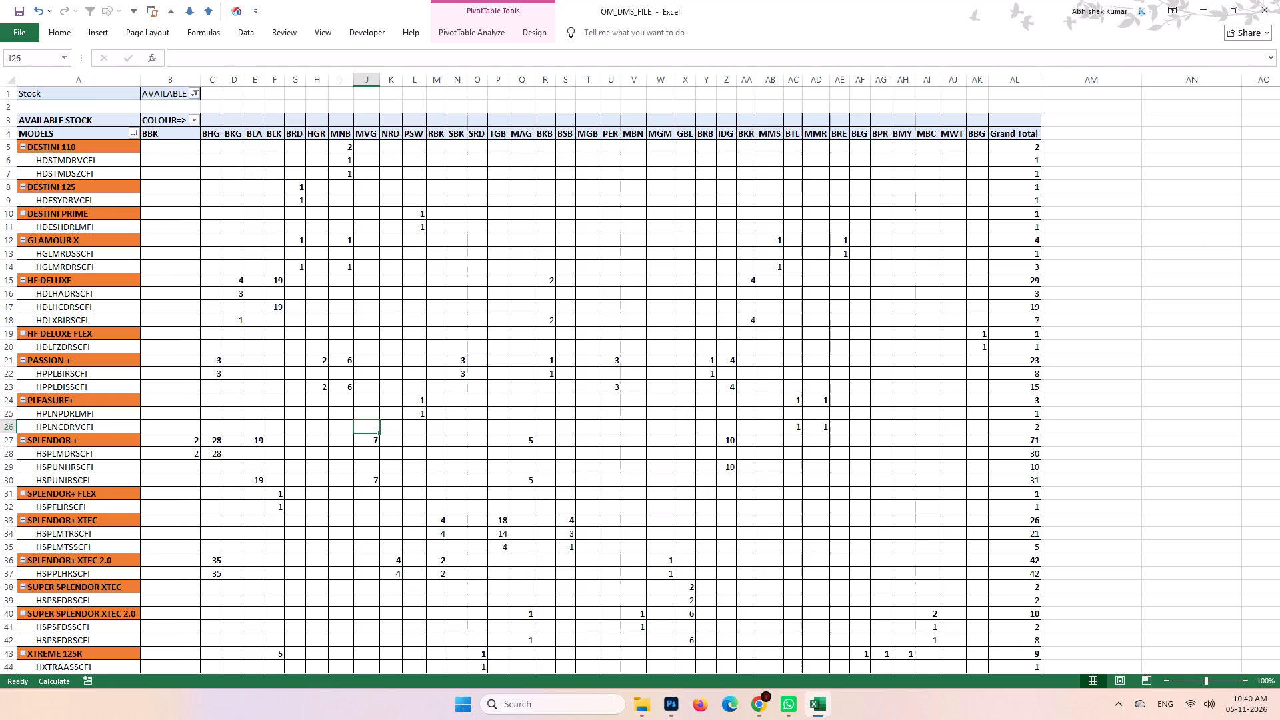
scroll(204, 371, down, 4)
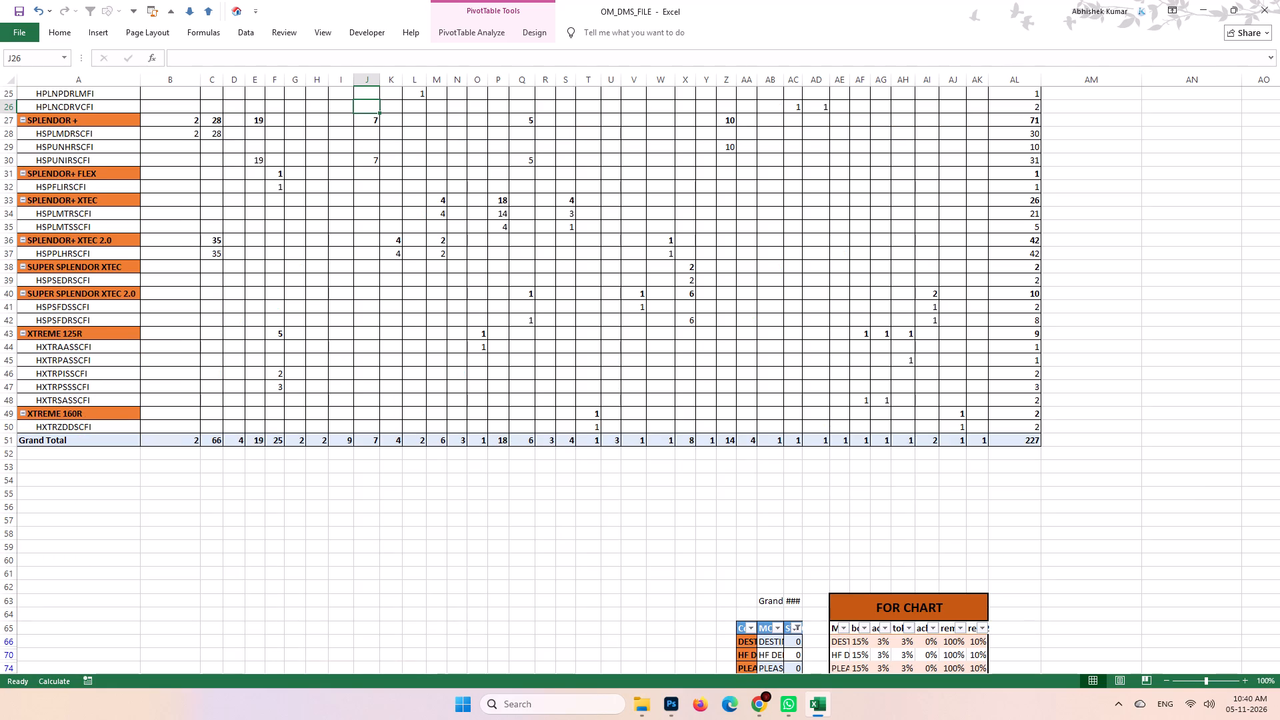
scroll(787, 478, down, 5)
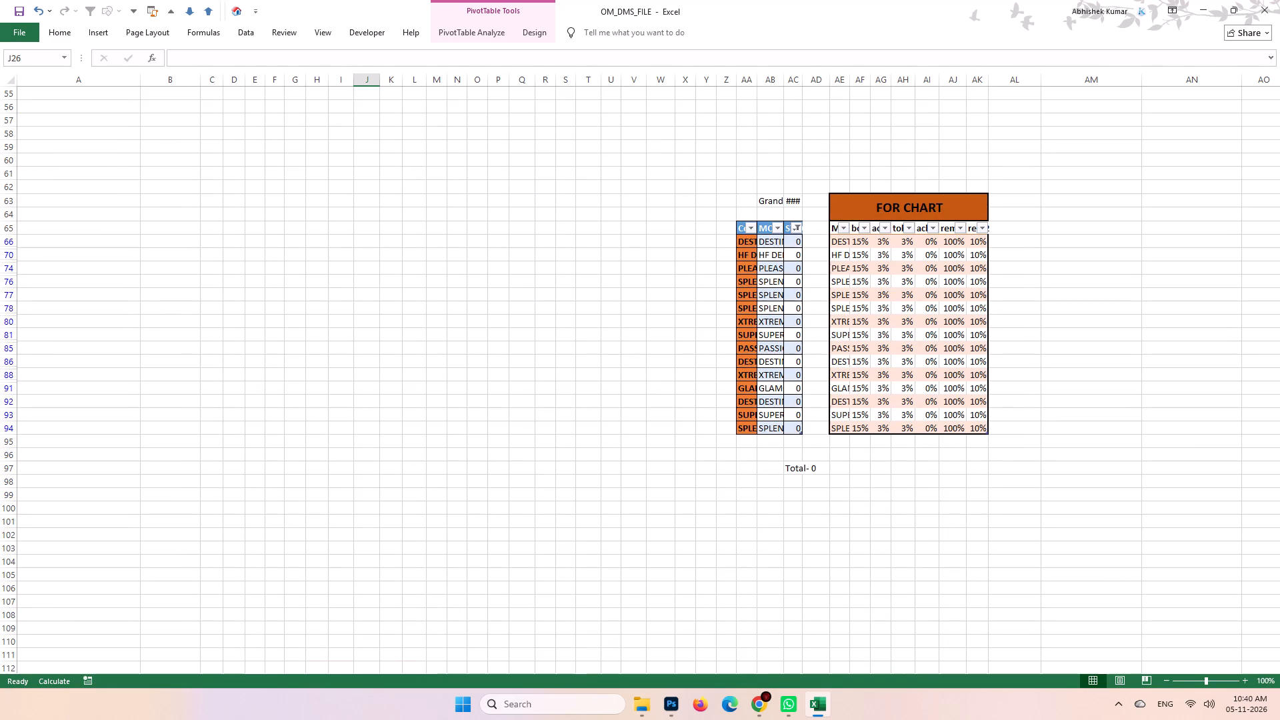
scroll(781, 401, up, 3)
scroll(738, 417, down, 1)
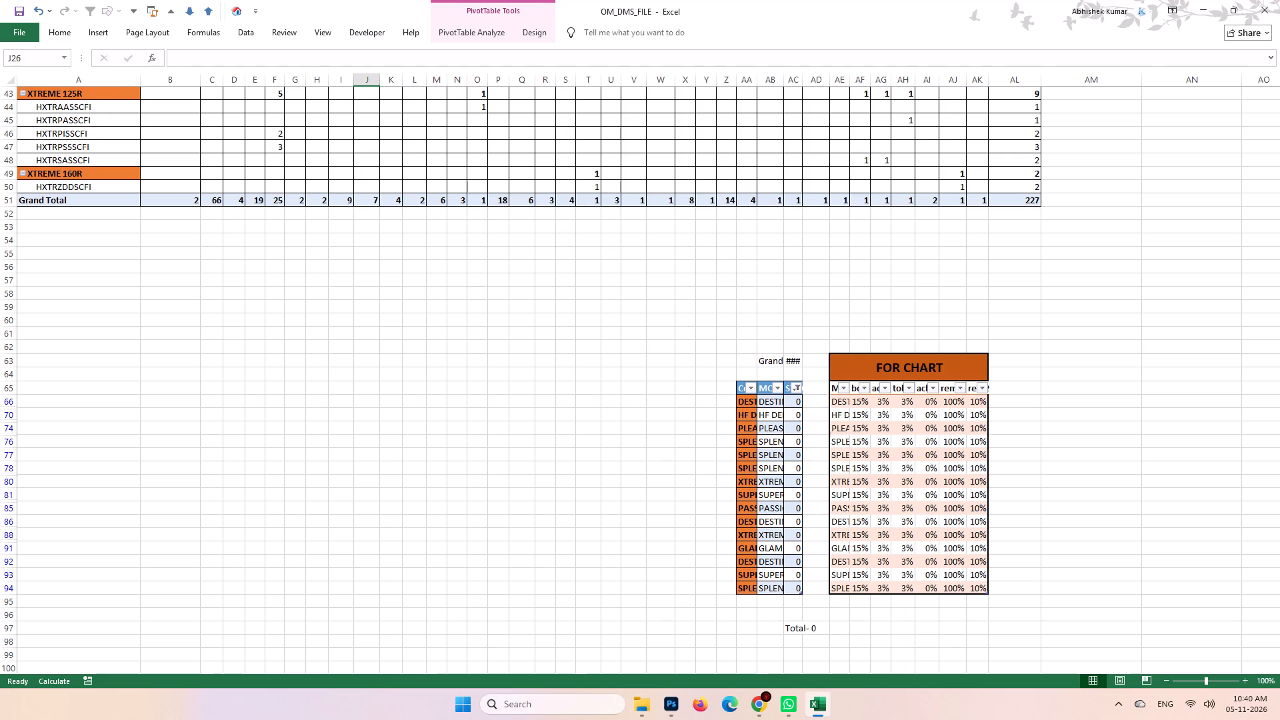
scroll(739, 423, down, 2)
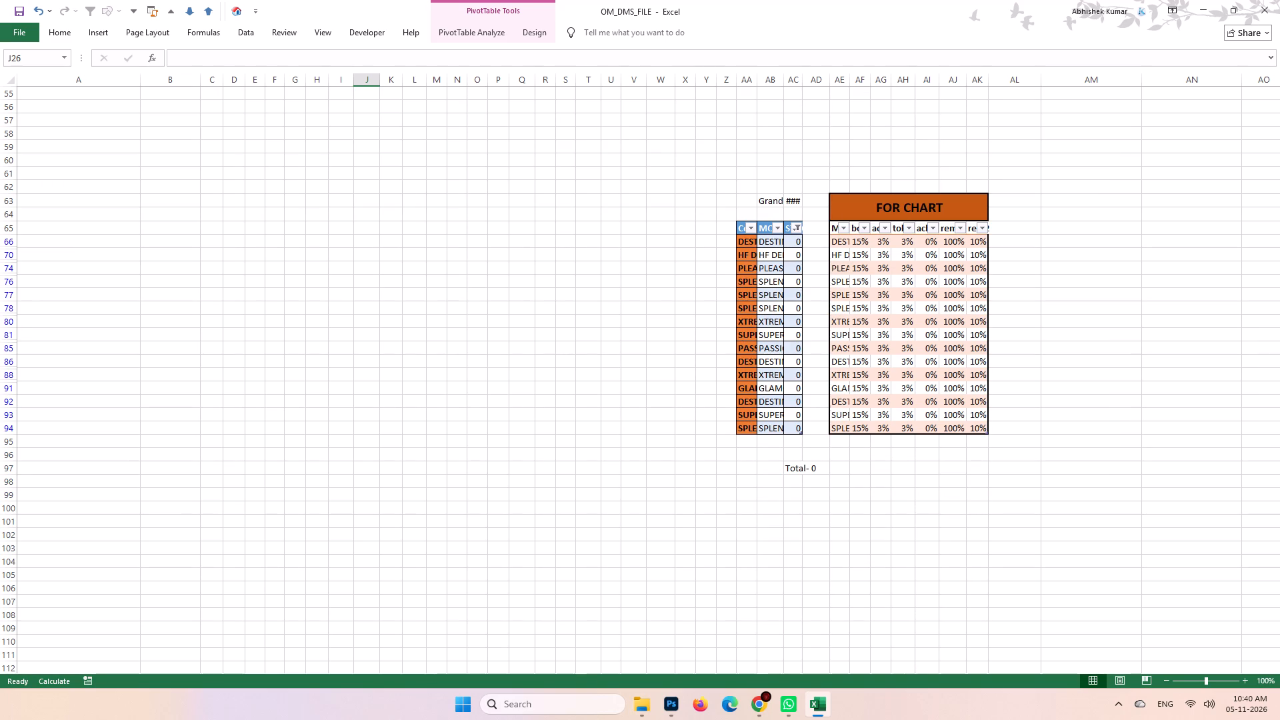
Inspect the Grand Total label in AB63 and re-enter the formula =MATCH(AB63,A4:AJ4,0) in AC63.
click(777, 204)
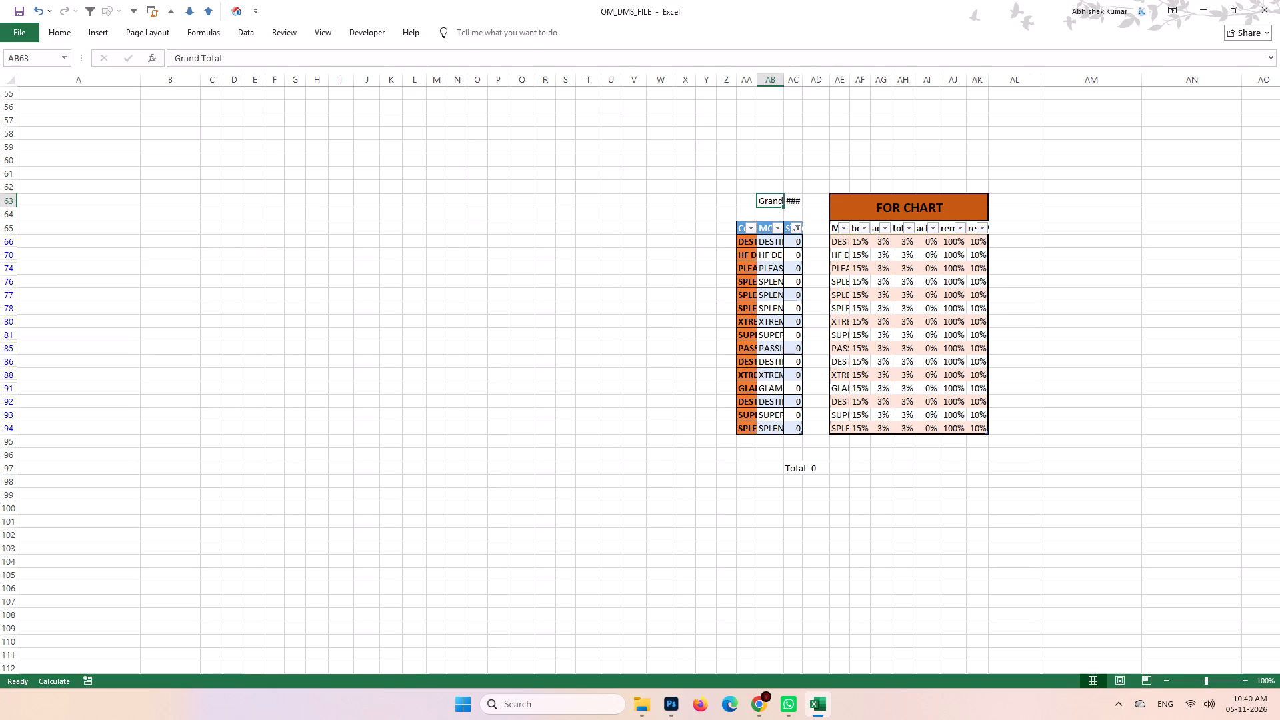
click(789, 201)
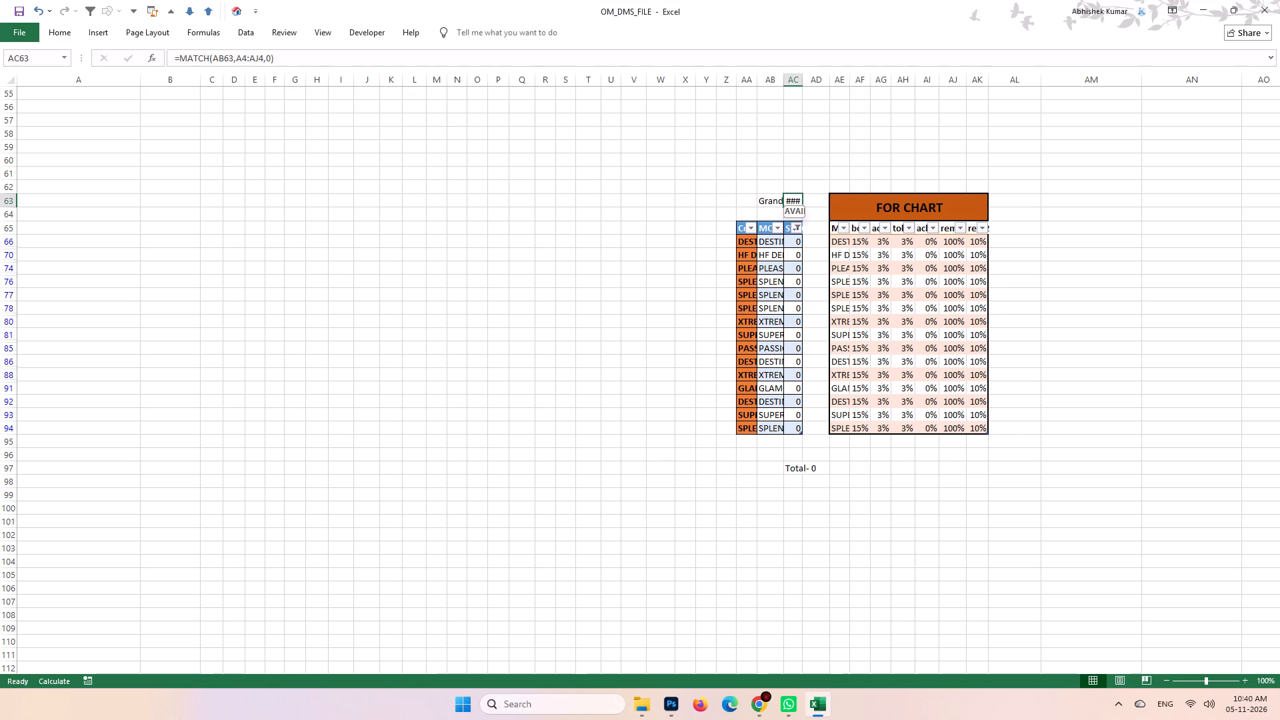
double_click(789, 201)
key(Return)
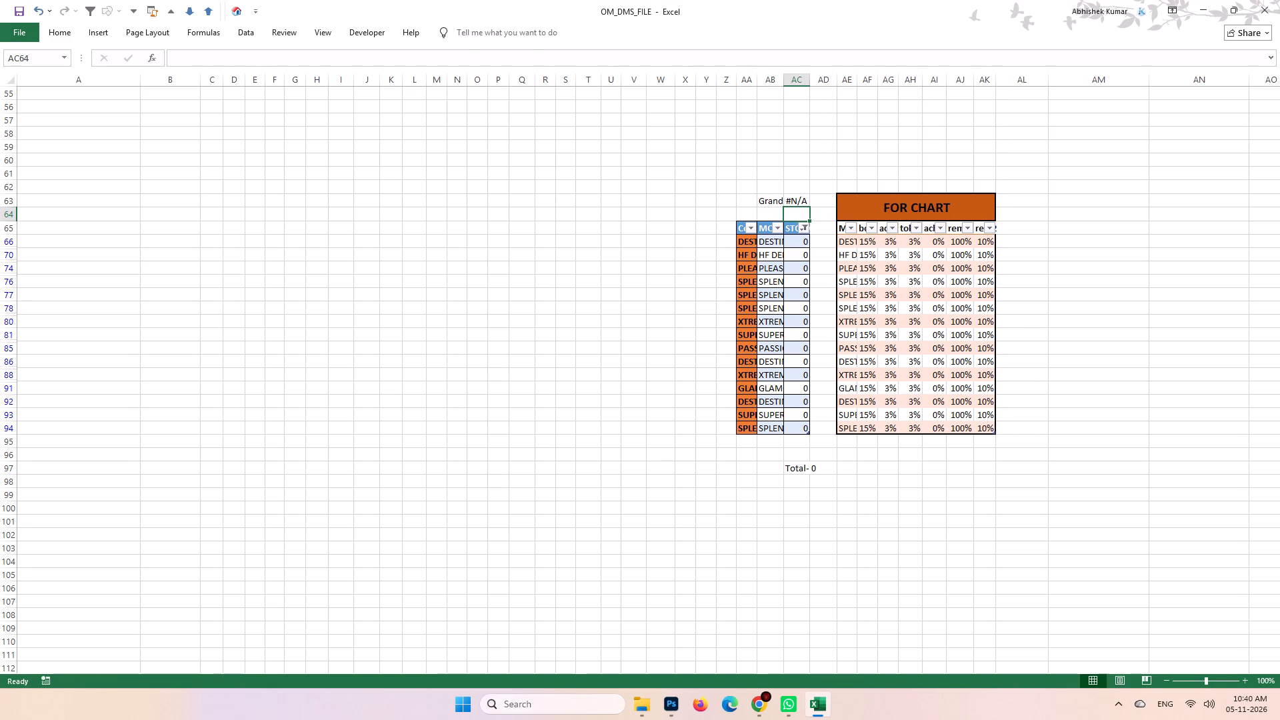
Compare the pivot's header row and Grand Total column with the lookup tables below it.
scroll(792, 311, up, 13)
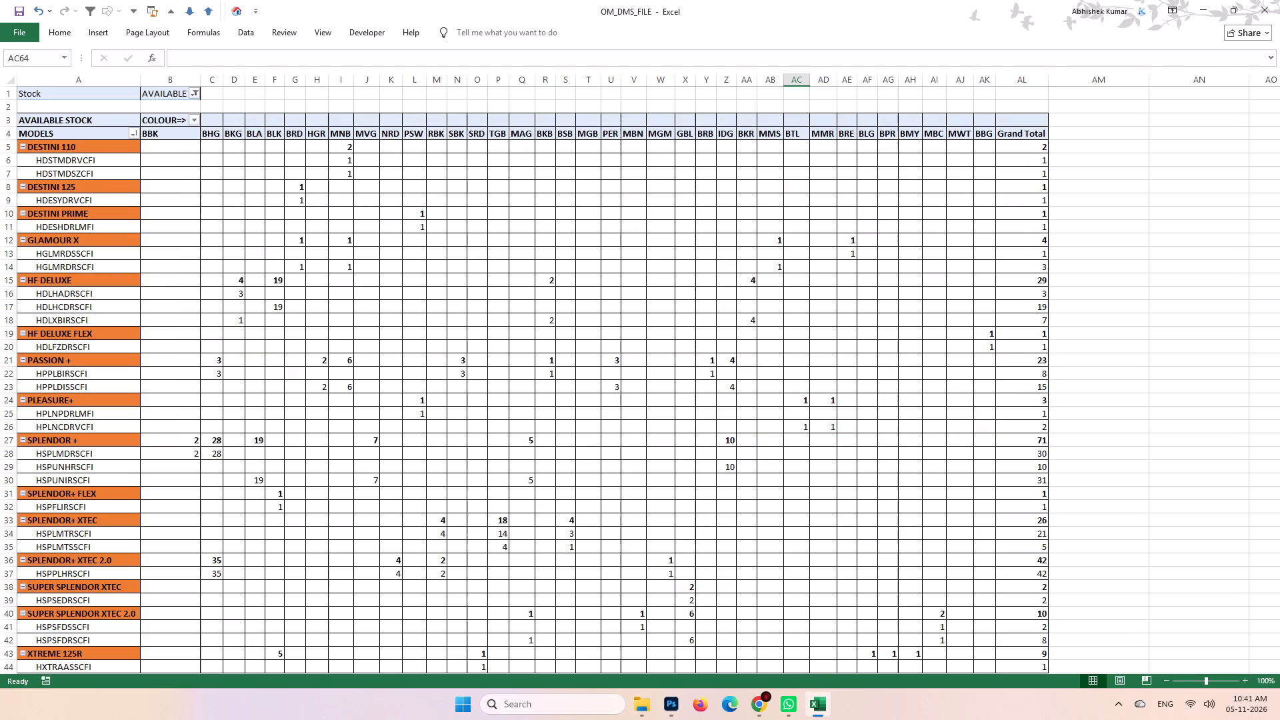
scroll(792, 302, up, 5)
scroll(792, 302, down, 4)
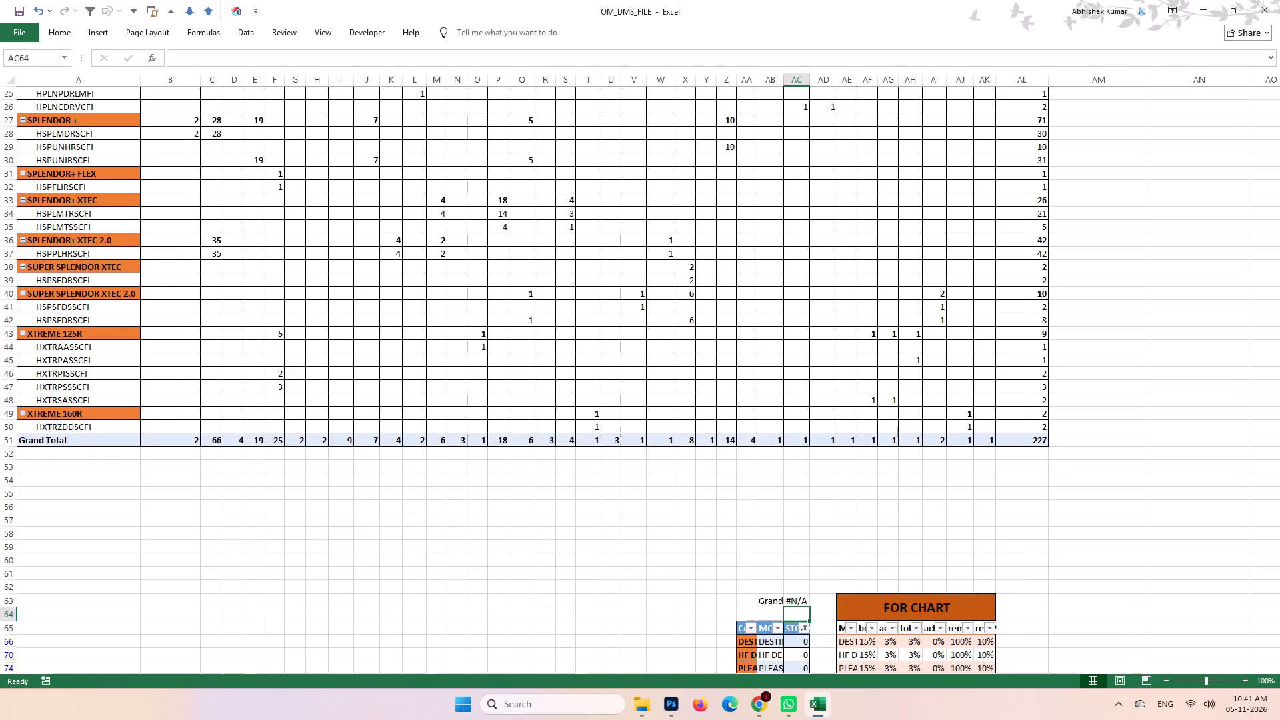
scroll(792, 302, down, 3)
Extend the lookup range of the MATCH formula in AC63 to cover the Grand Total column, giving =MATCH(AB63,A4:AL4,0).
scroll(766, 381, up, 1)
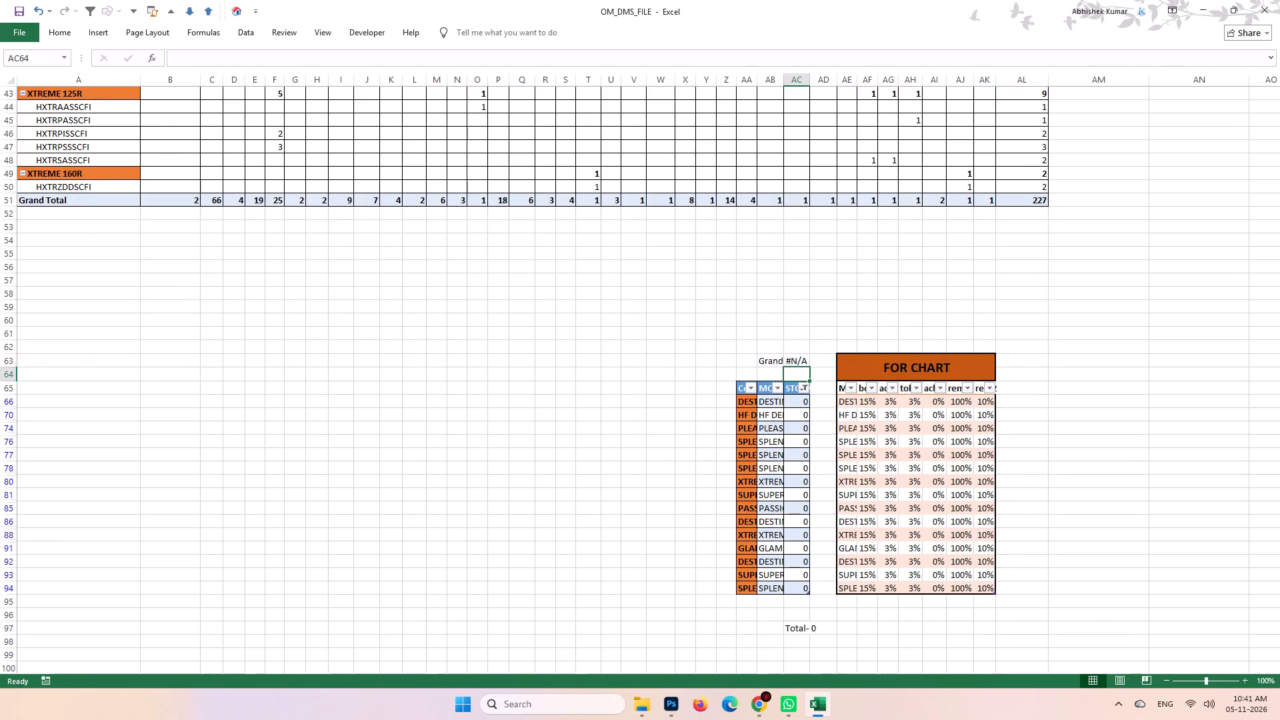
scroll(766, 381, up, 1)
double_click(799, 523)
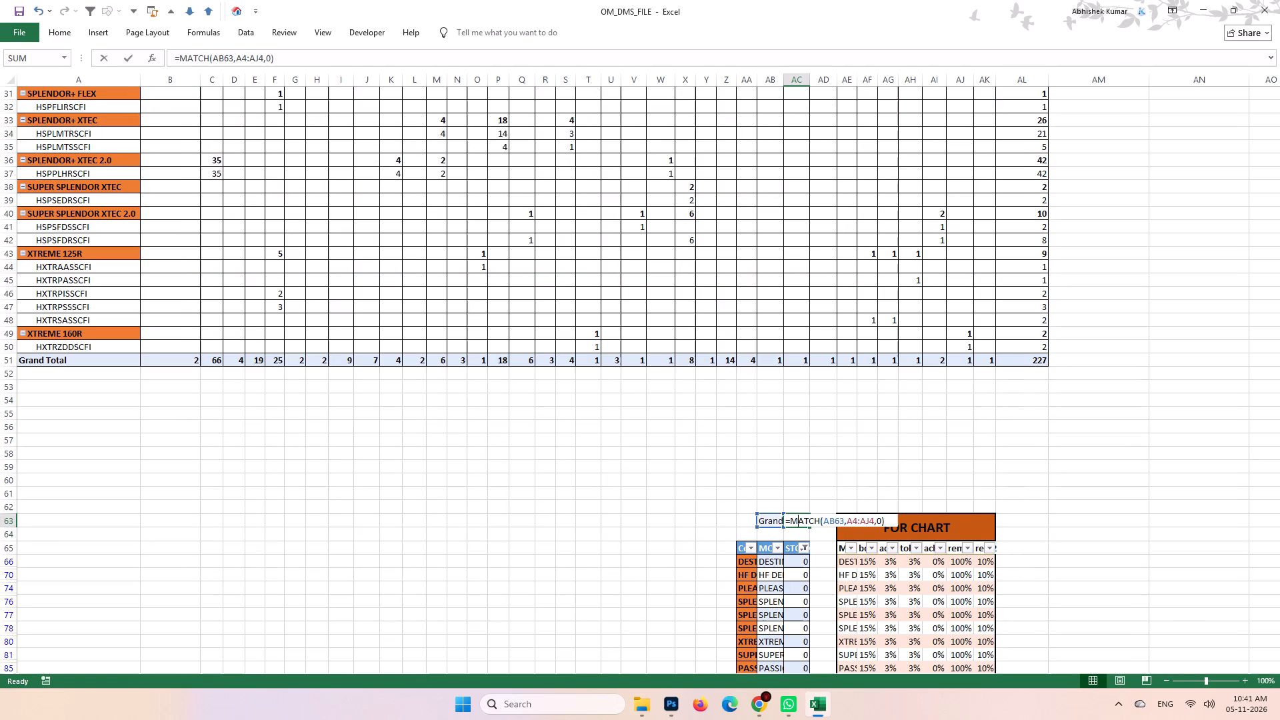
double_click(841, 519)
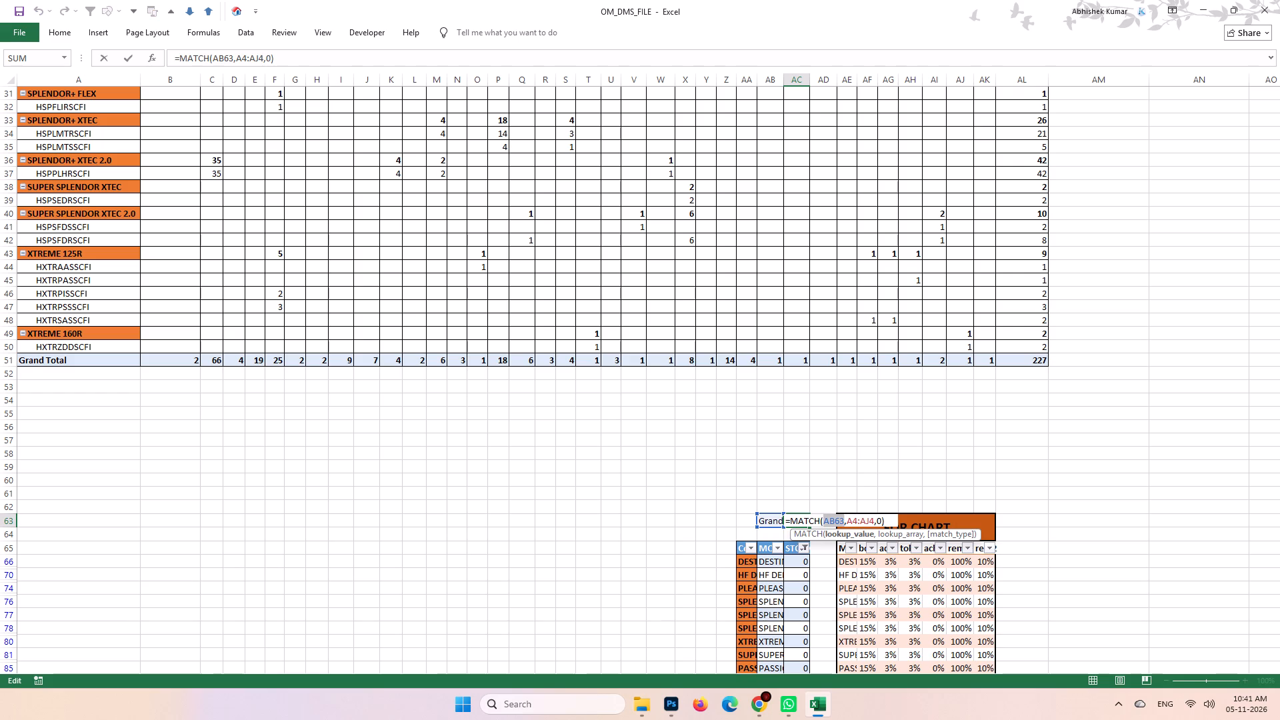
double_click(858, 520)
click(831, 520)
click(831, 520)
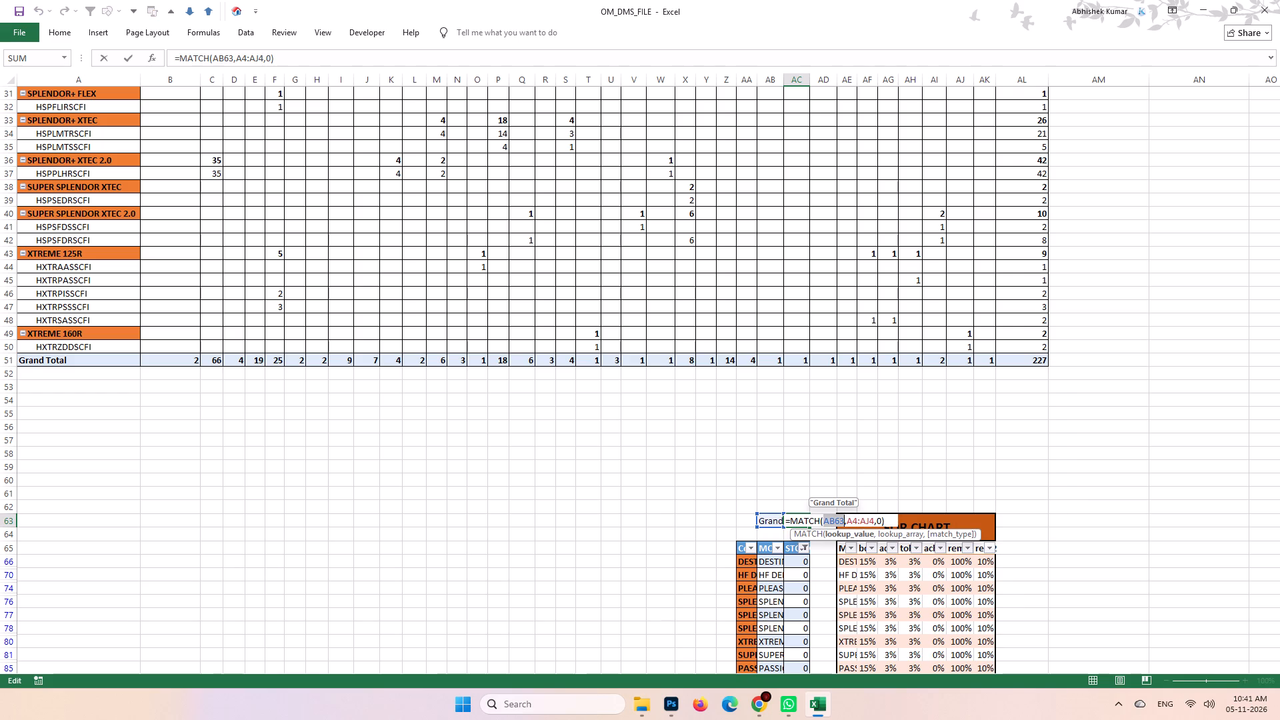
click(860, 519)
scroll(639, 397, up, 7)
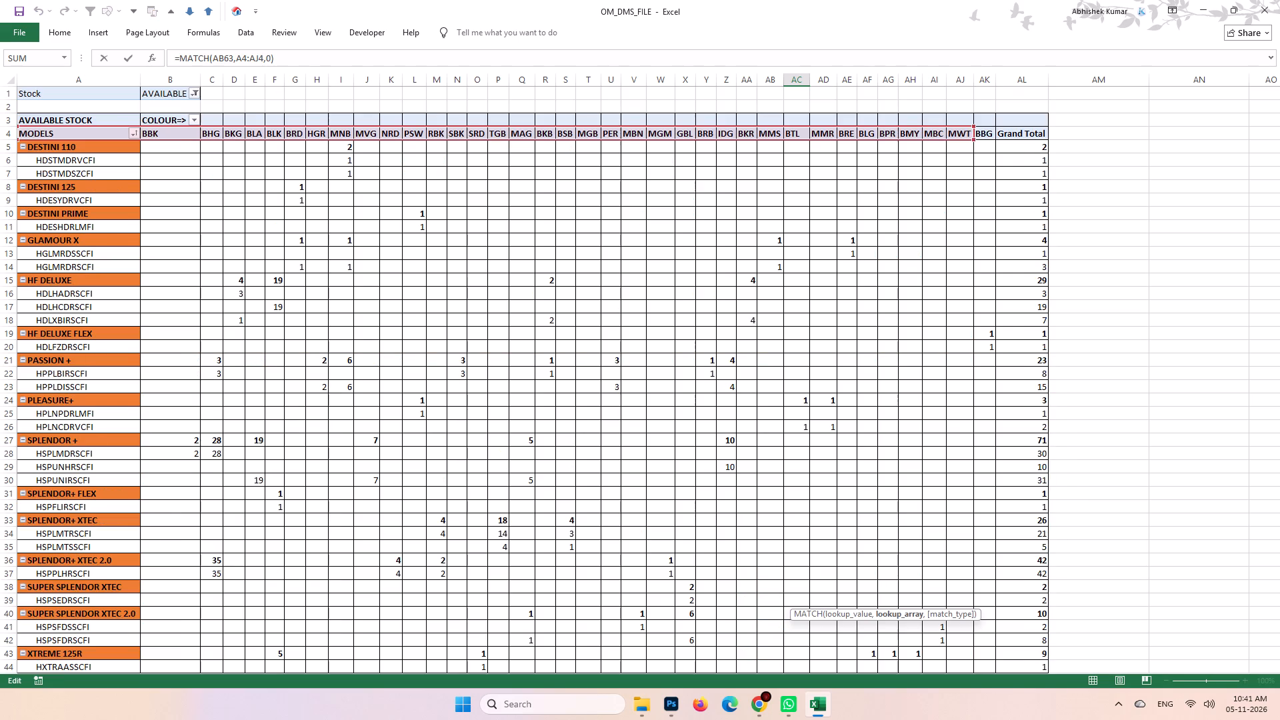
scroll(611, 385, up, 3)
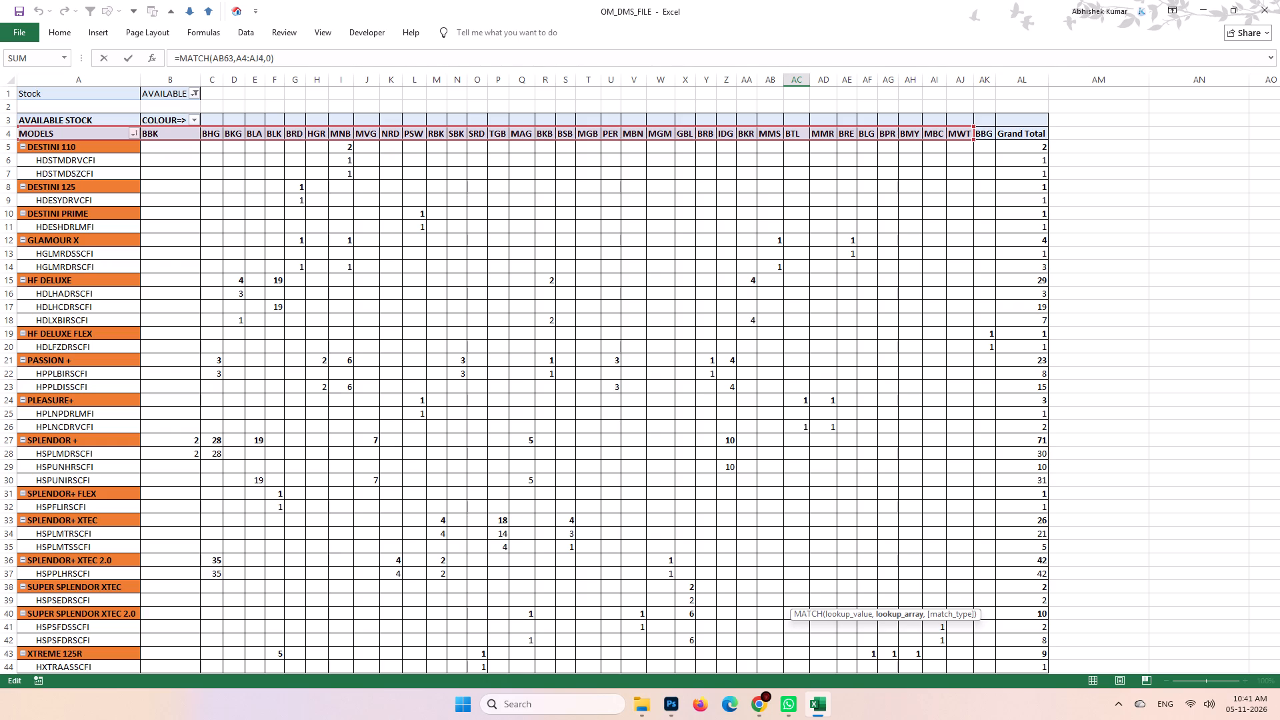
drag(973, 139, 987, 139)
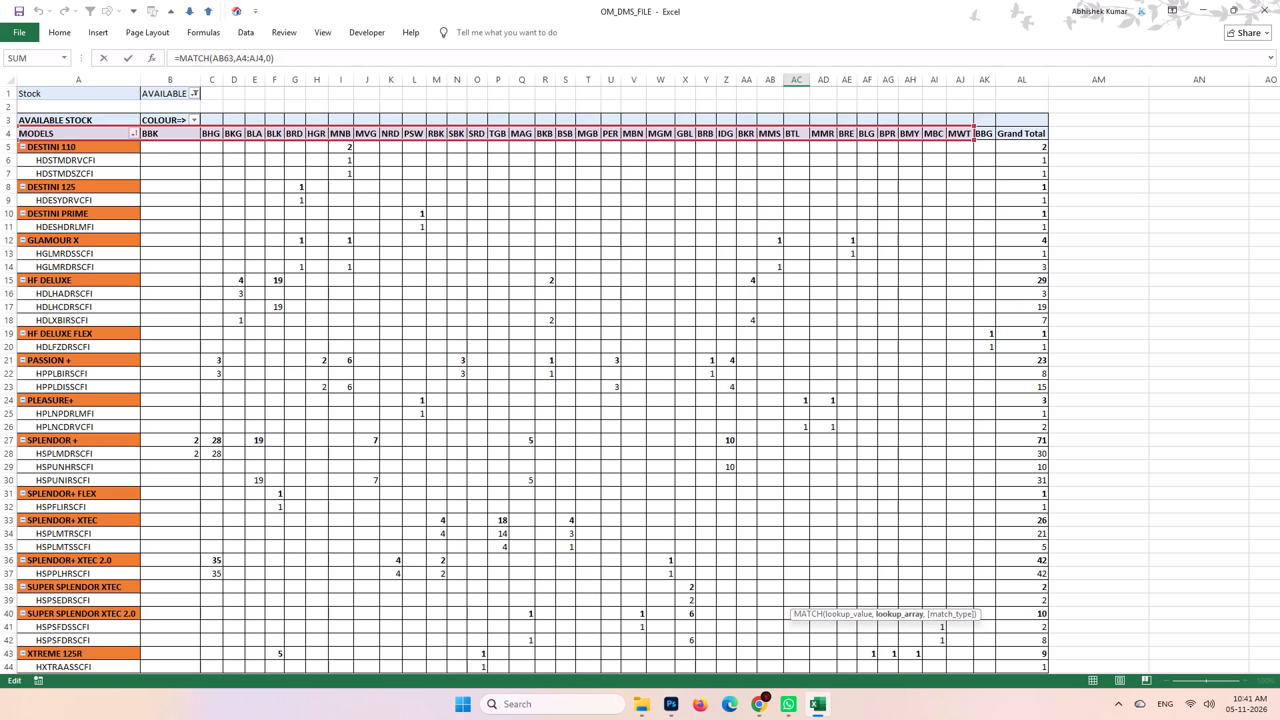
drag(987, 139, 1027, 139)
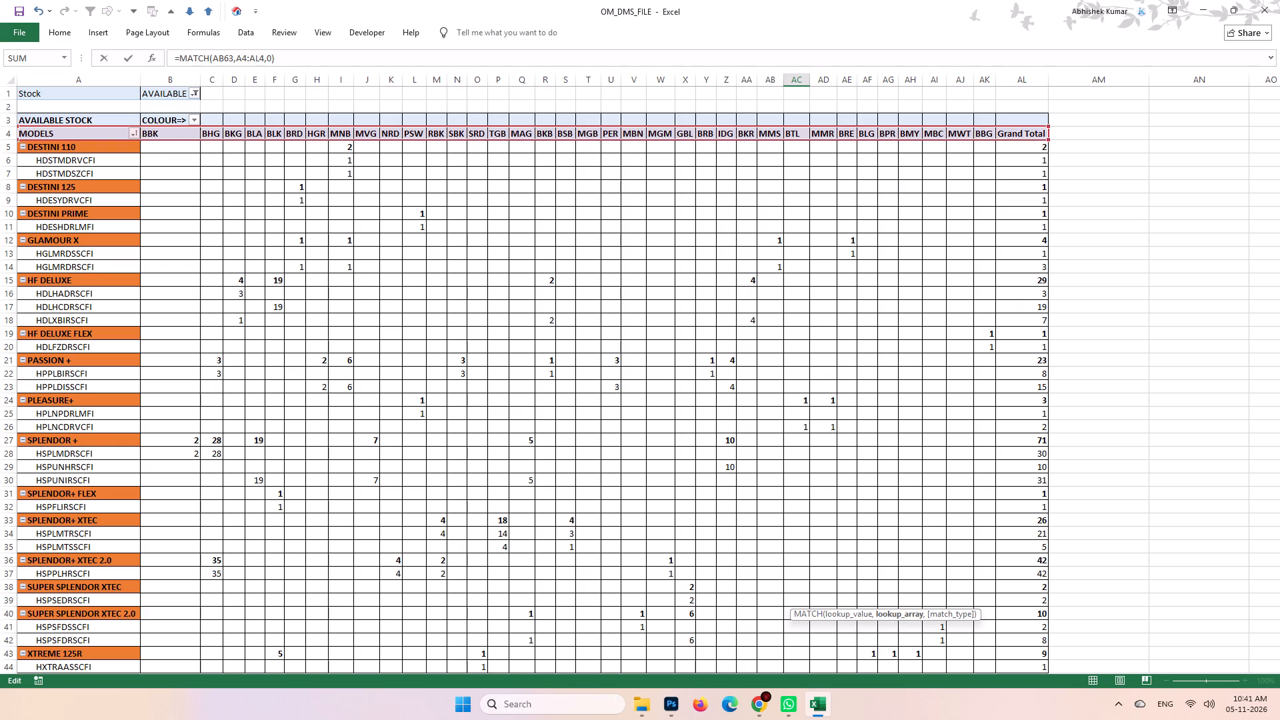
scroll(851, 425, down, 6)
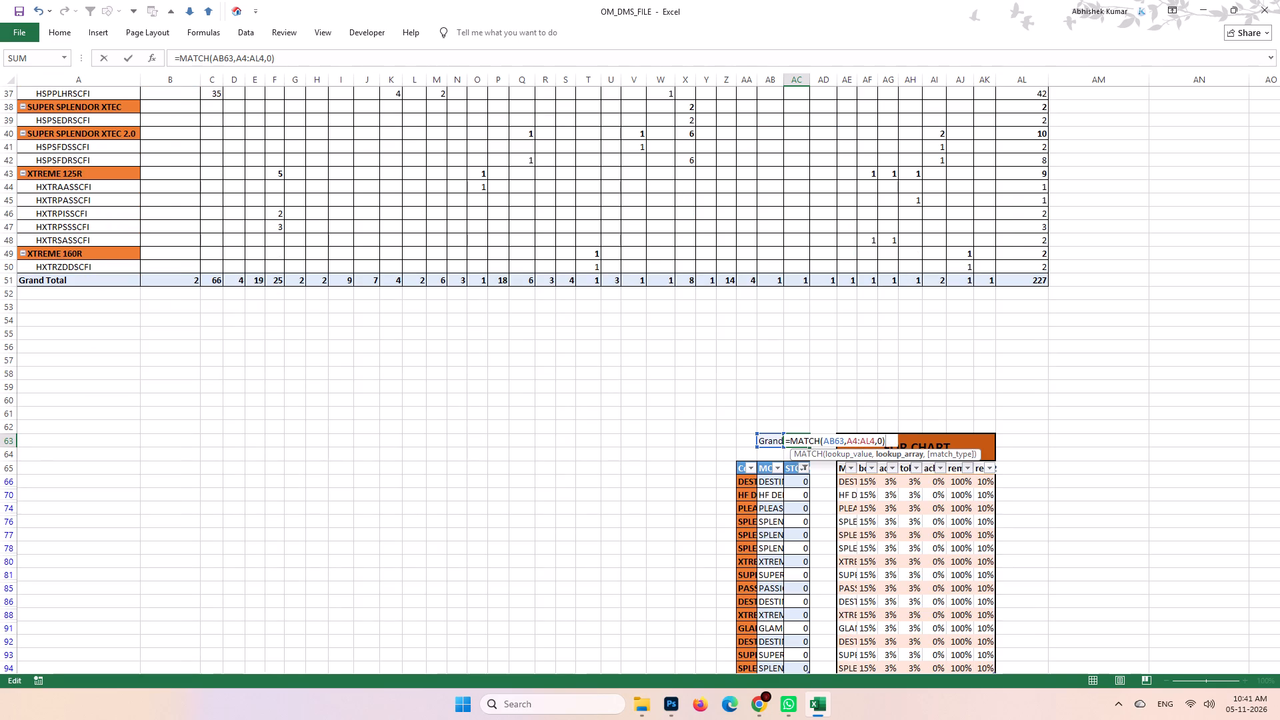
key(Return)
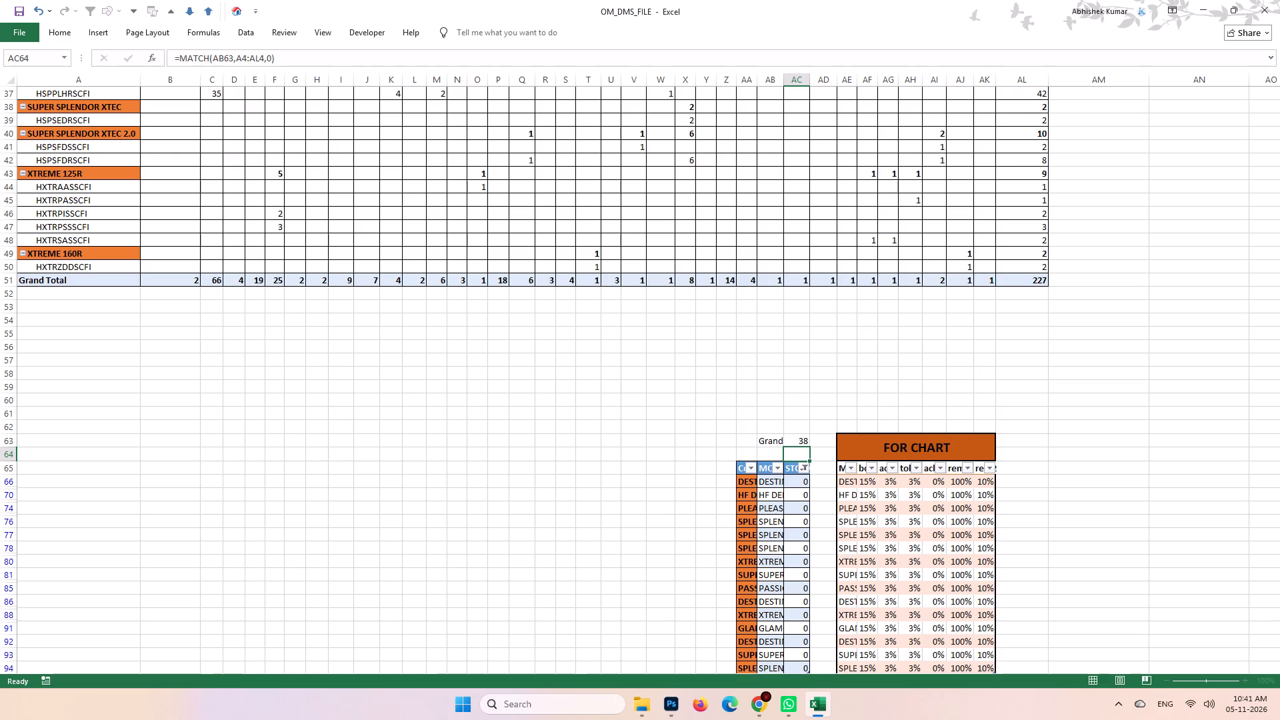
Extend the VLOOKUP range in the STOCK column's formula to $A$1:$AL$50, starting from AC66.
scroll(851, 471, down, 1)
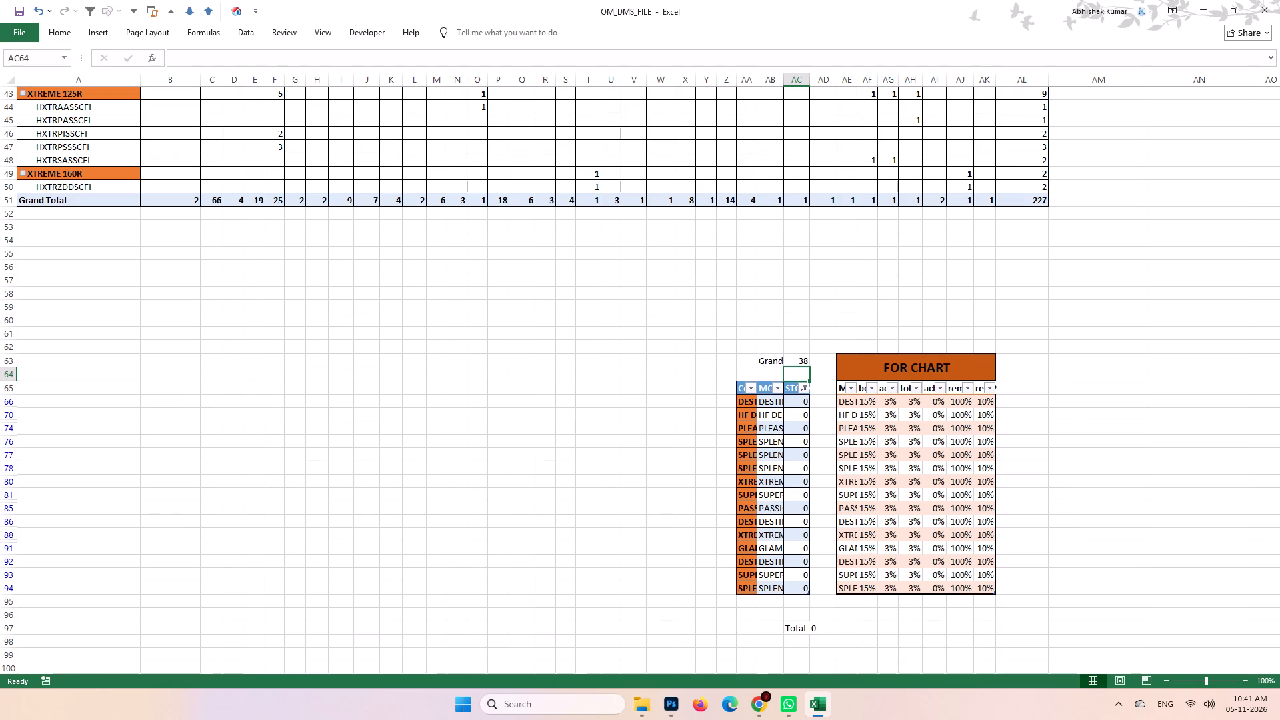
double_click(800, 405)
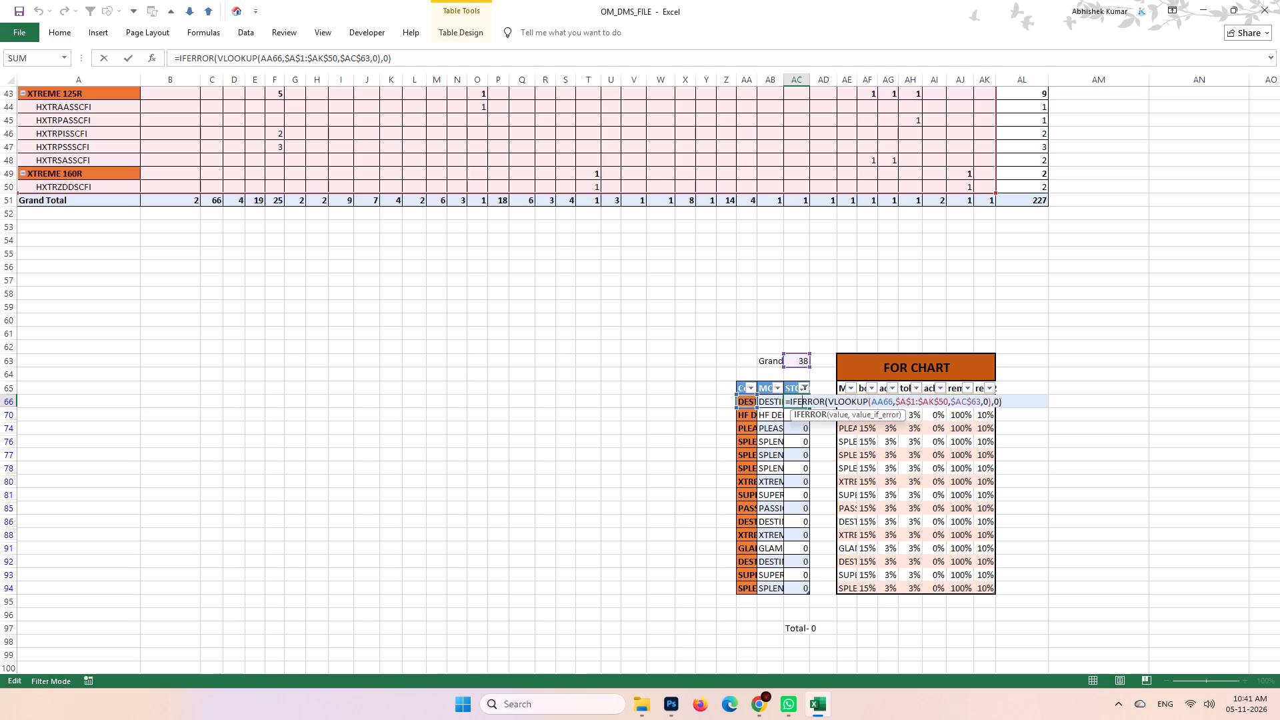
drag(997, 191, 1017, 191)
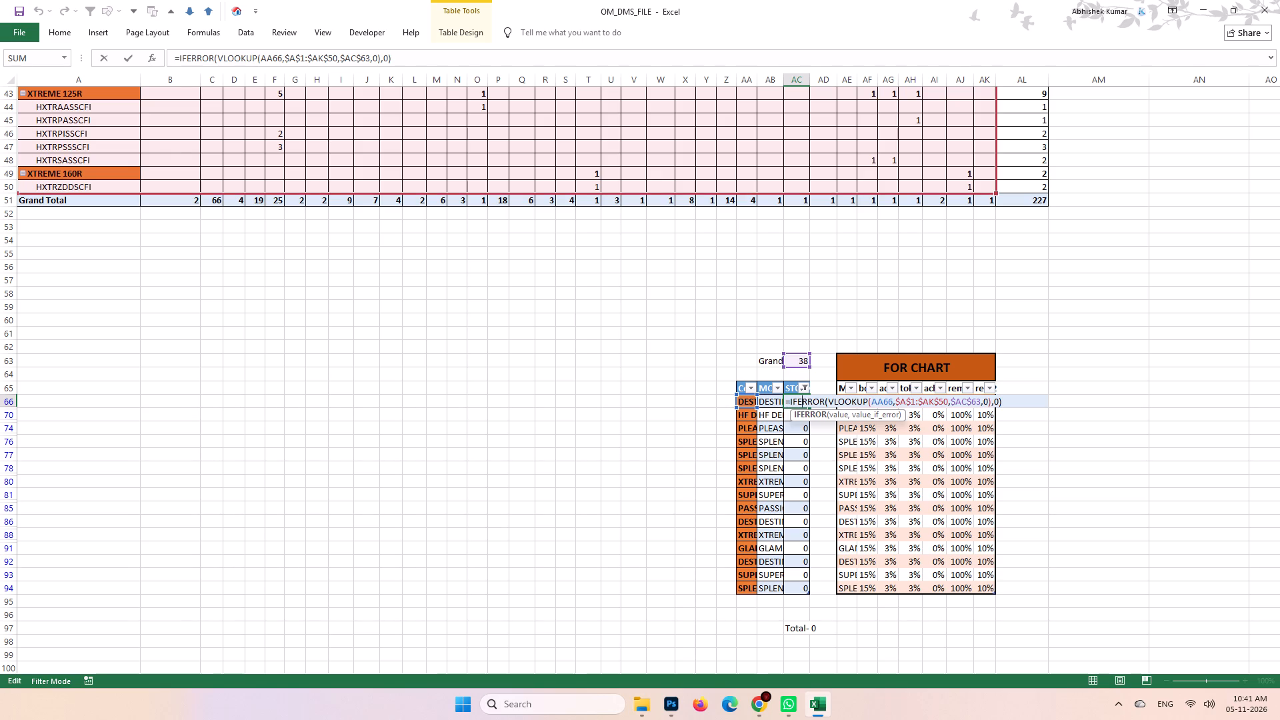
drag(1017, 191, 1028, 191)
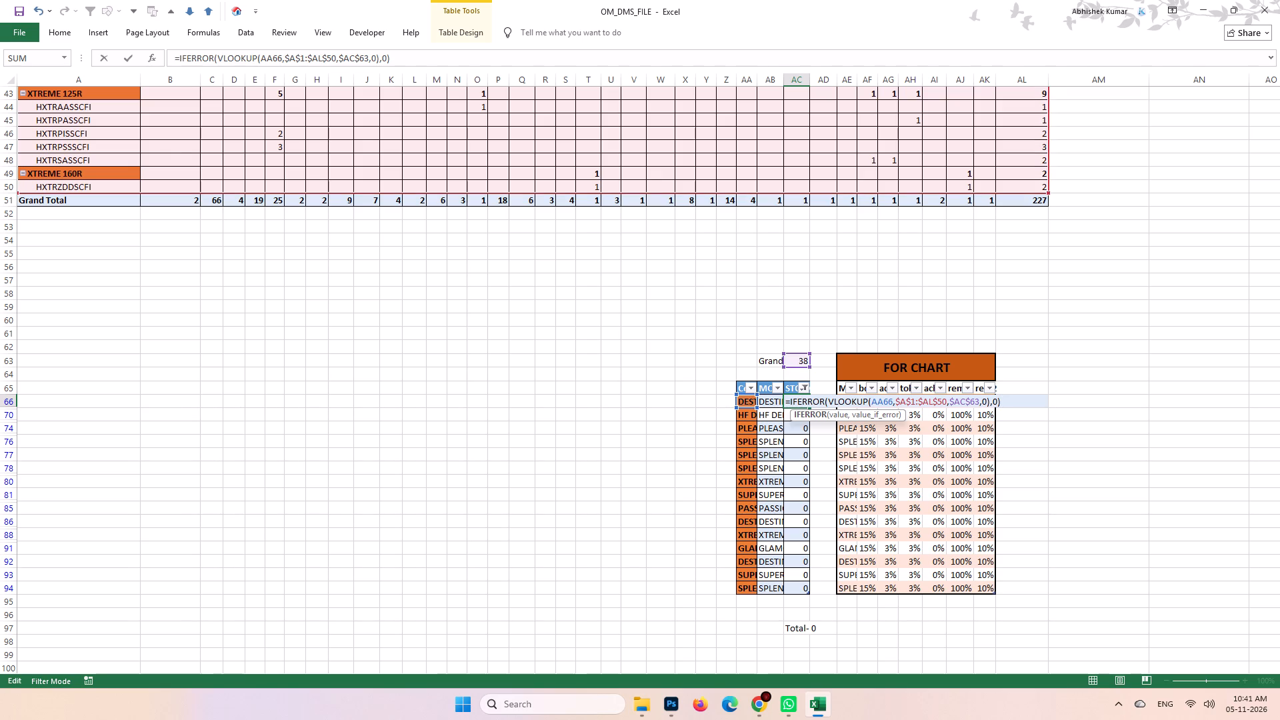
key(Return)
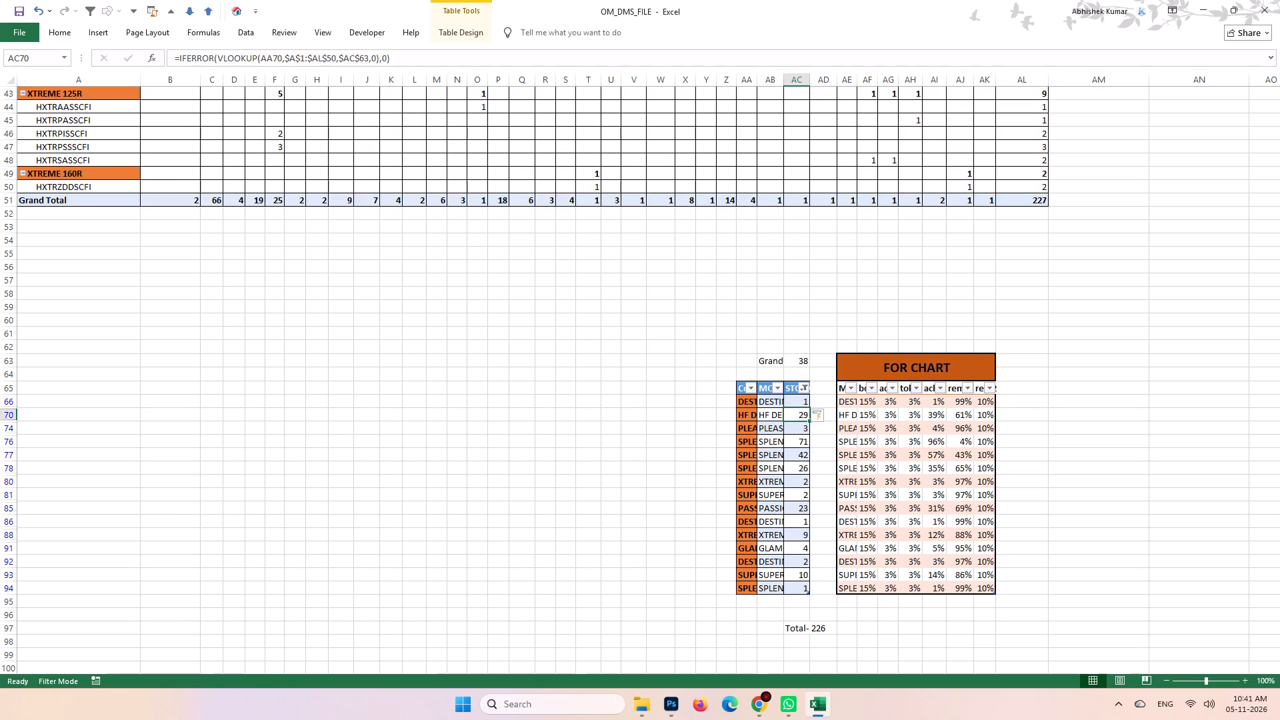
Review the available-stock pivot's models, colour counts and Grand Total against the STOCK values in the table below.
click(791, 311)
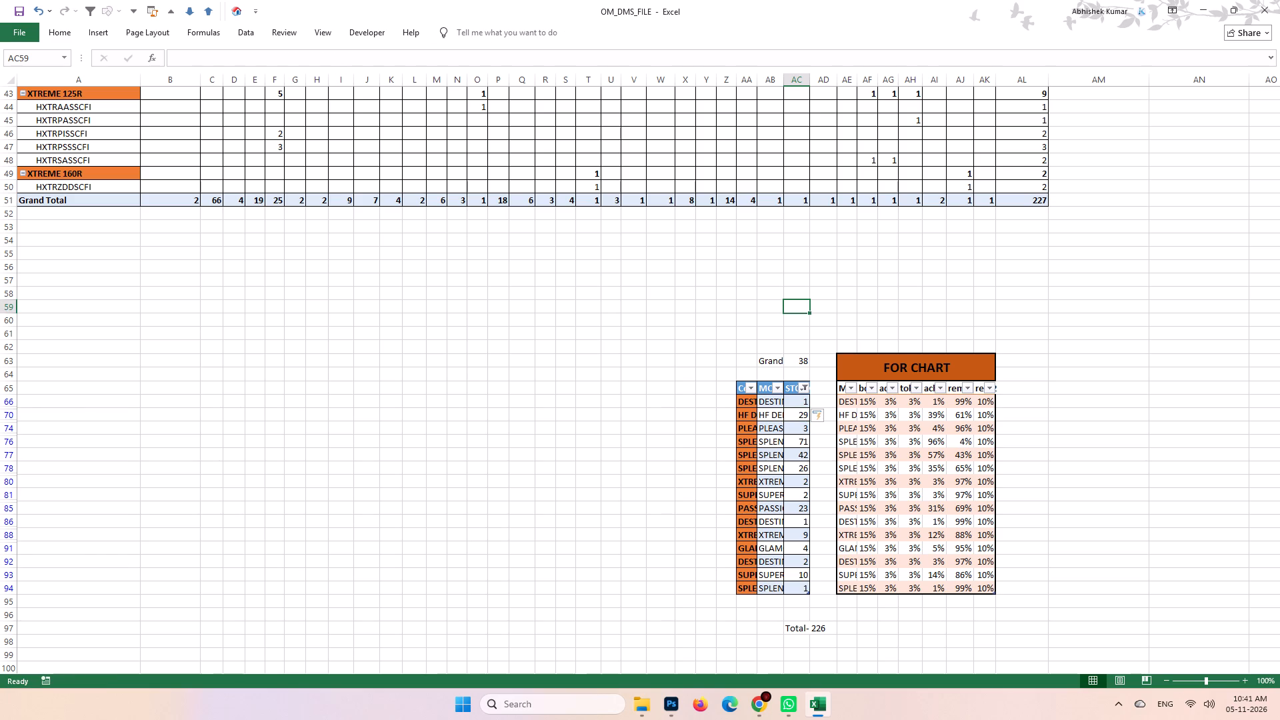
scroll(677, 335, up, 1)
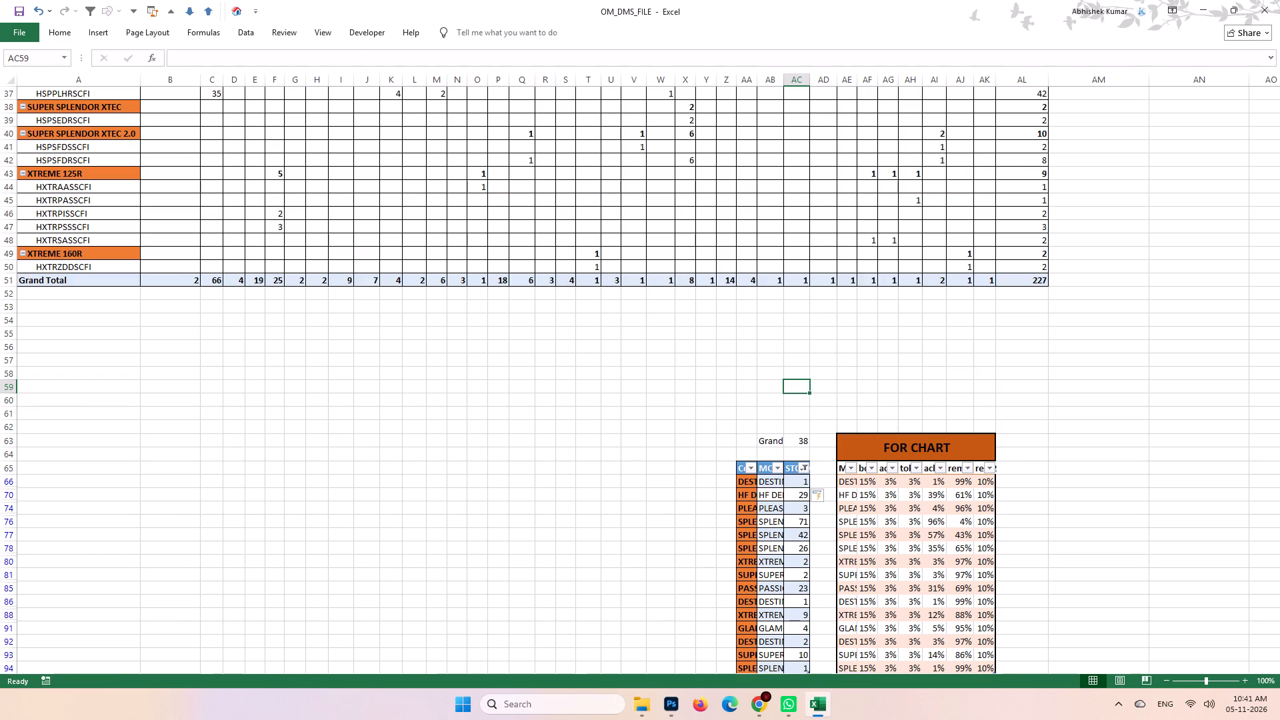
scroll(322, 257, up, 6)
scroll(270, 86, up, 4)
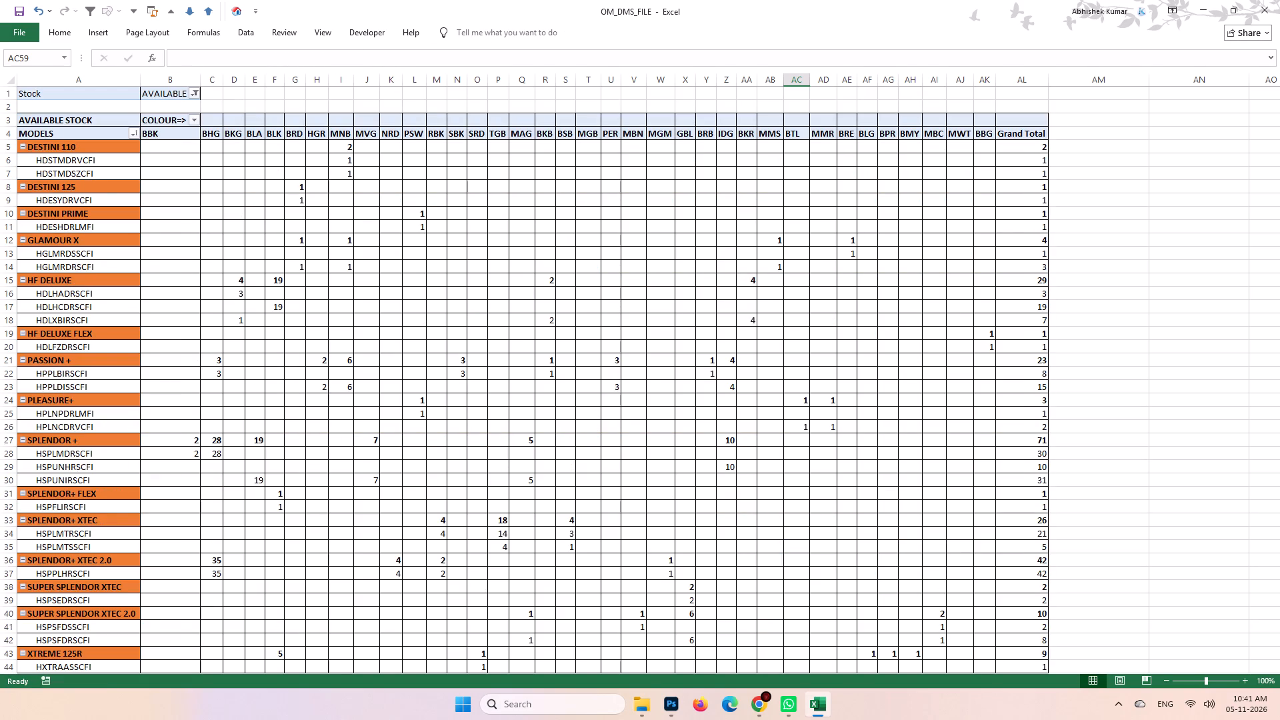
scroll(640, 358, down, 2)
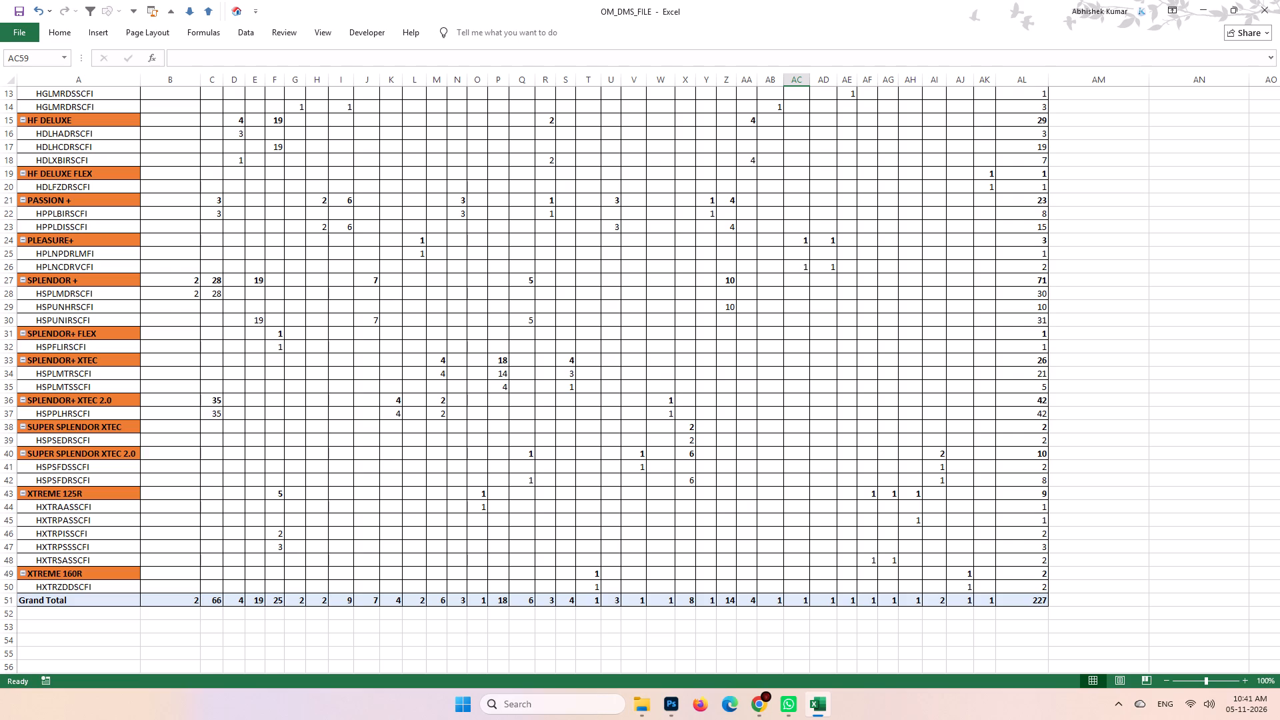
scroll(472, 367, up, 7)
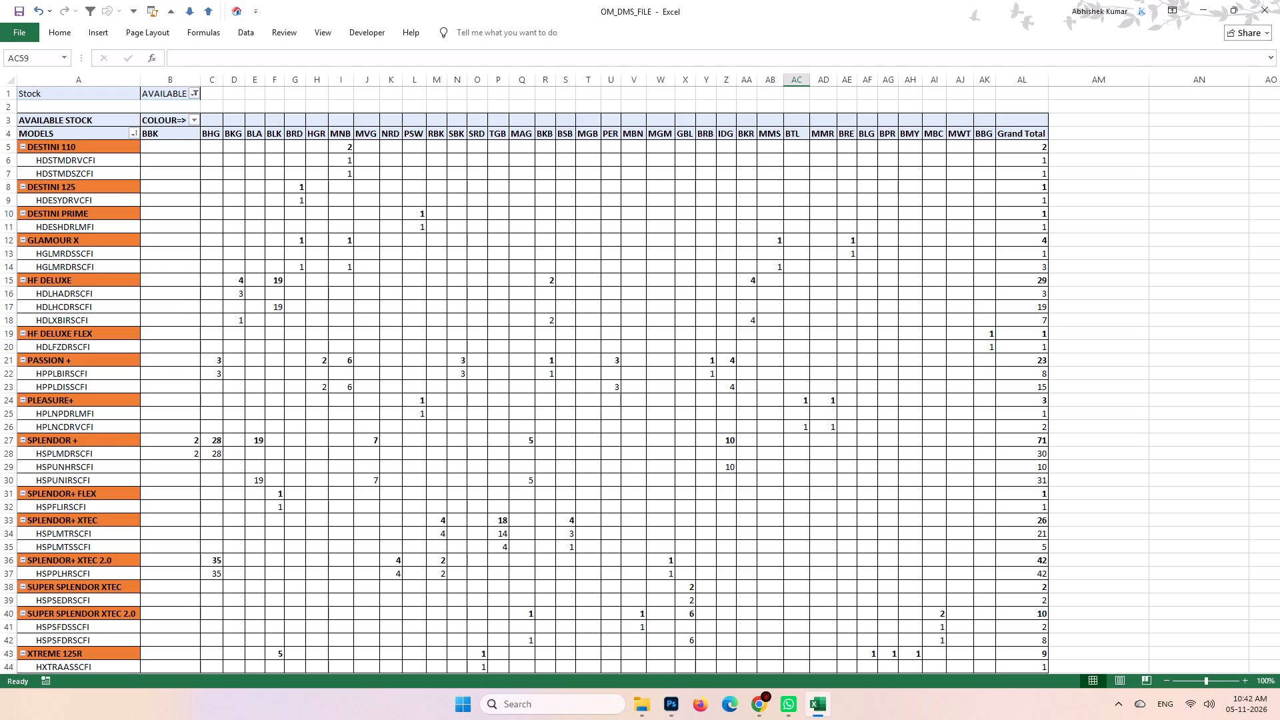
scroll(740, 235, down, 3)
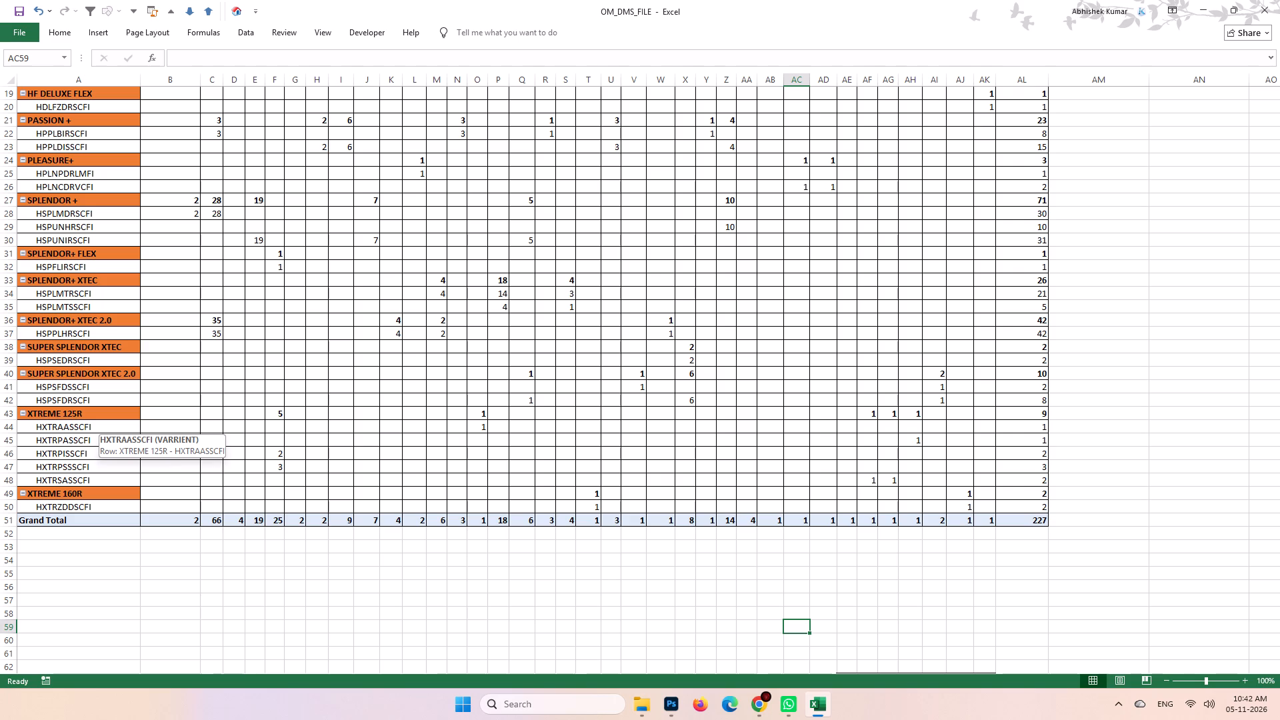
scroll(105, 430, up, 3)
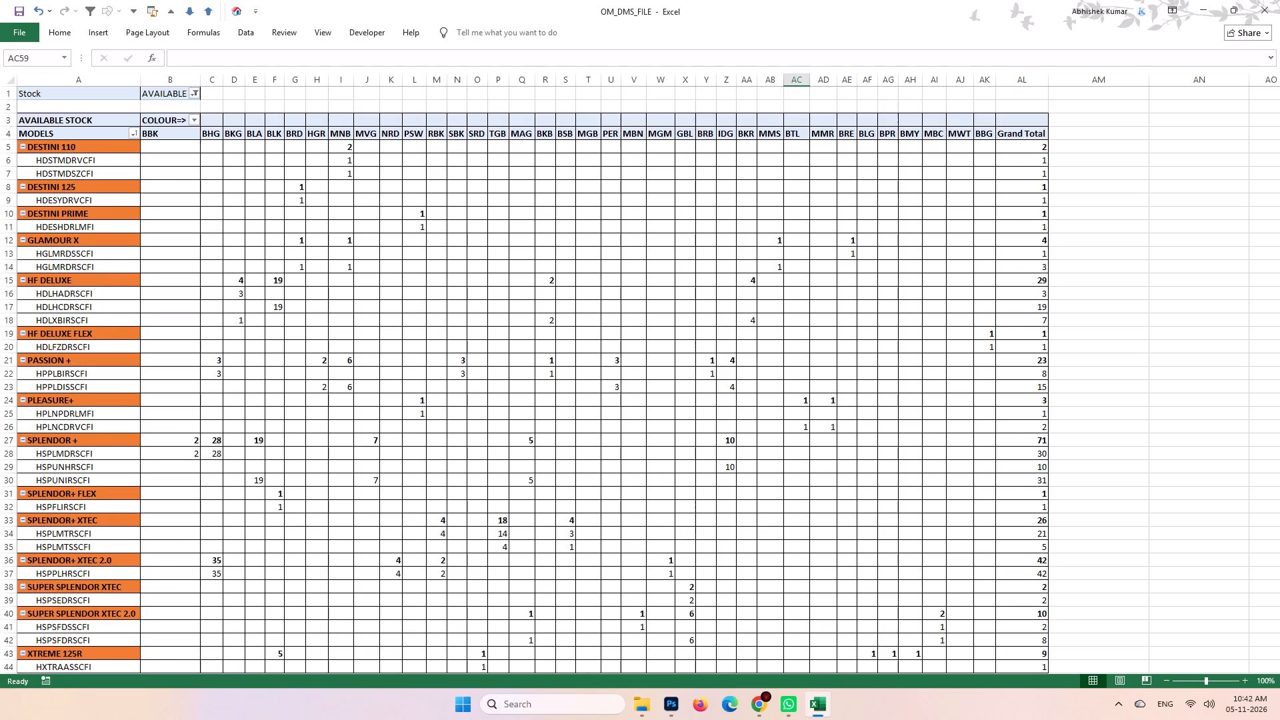
scroll(104, 422, up, 6)
scroll(104, 422, down, 1)
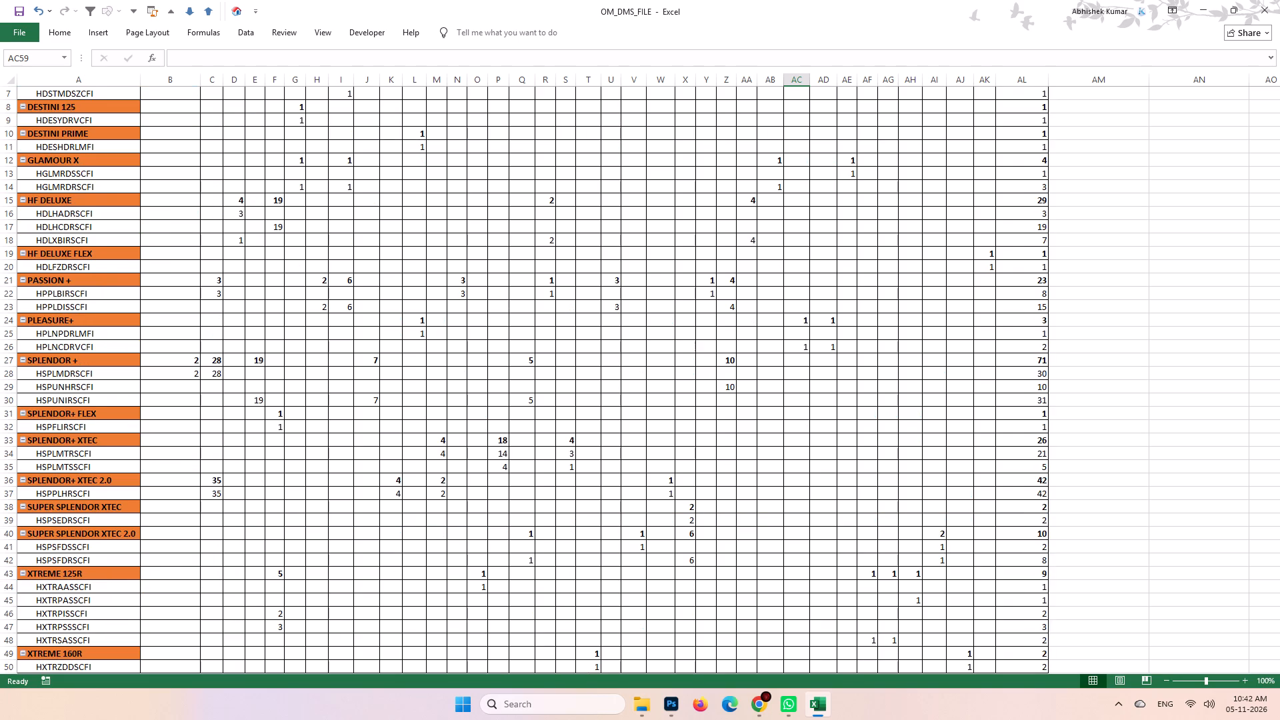
scroll(104, 422, down, 3)
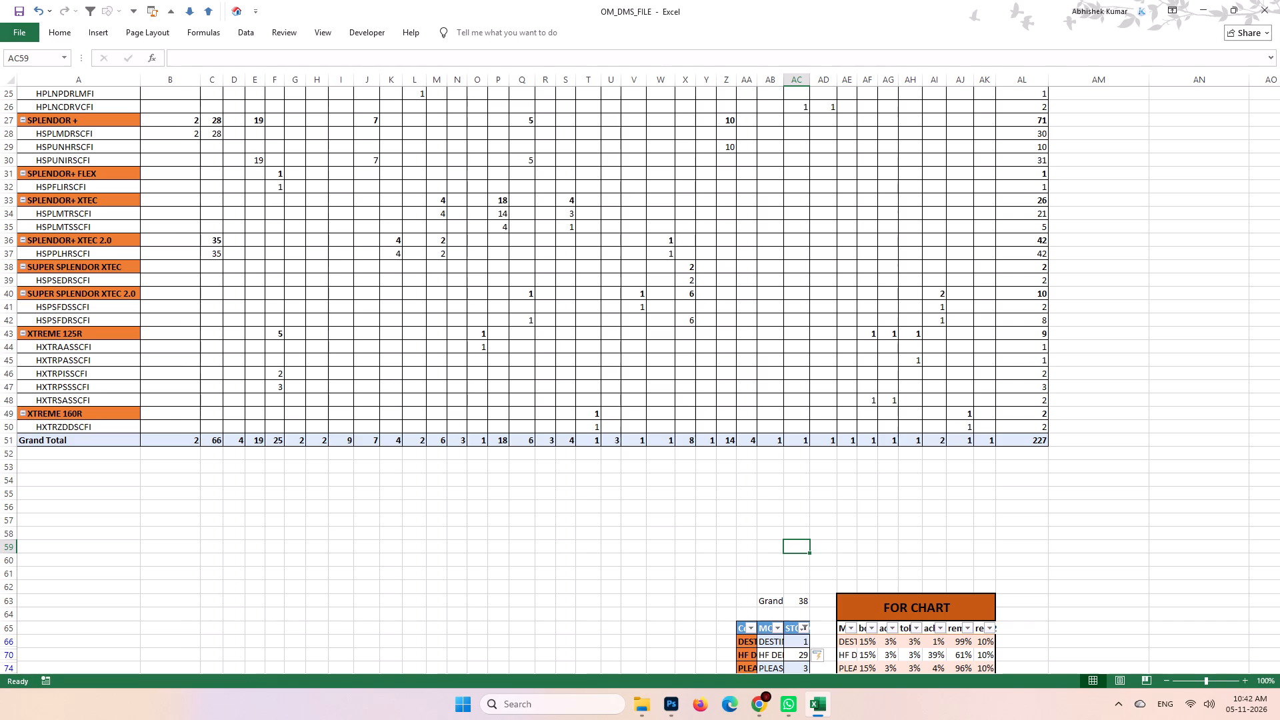
scroll(748, 435, down, 2)
scroll(506, 269, up, 2)
Return to the dashboard to check the stock chart.
click(235, 15)
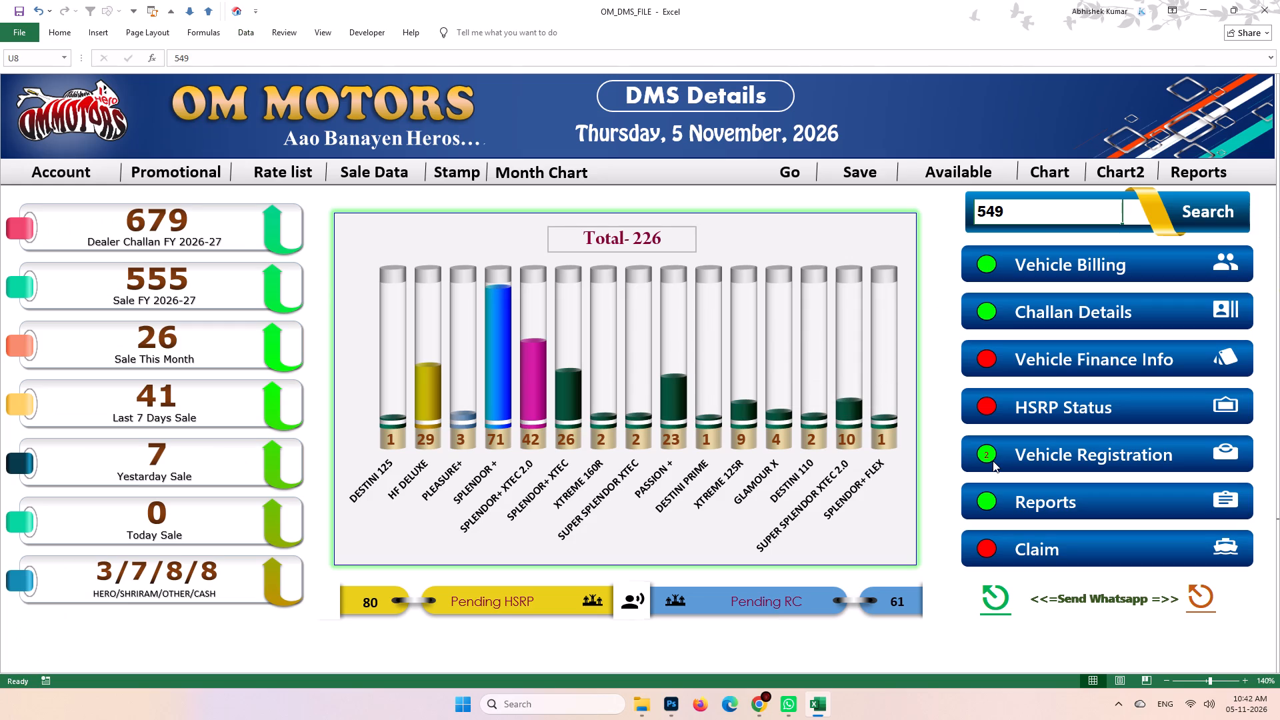
On the Available sheet, filter the model table's STOCK column to include every value except 0.
click(957, 179)
scroll(1009, 453, down, 6)
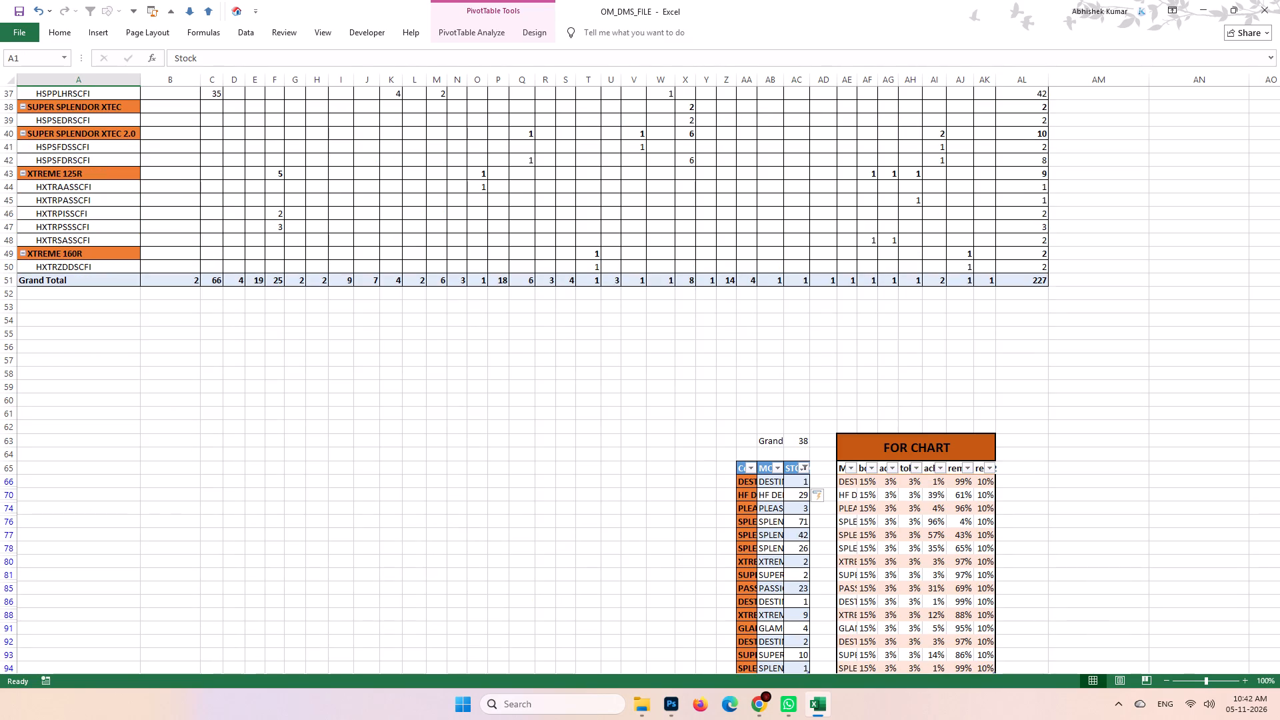
click(806, 465)
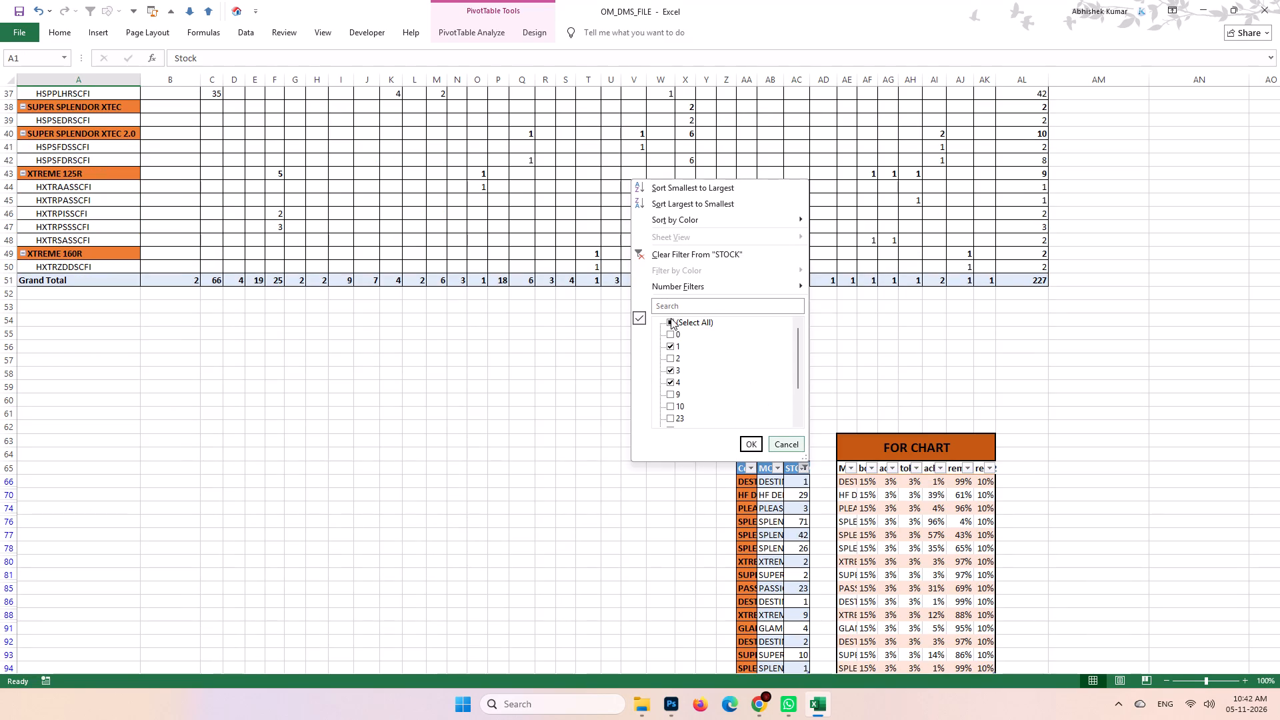
click(670, 323)
click(670, 323)
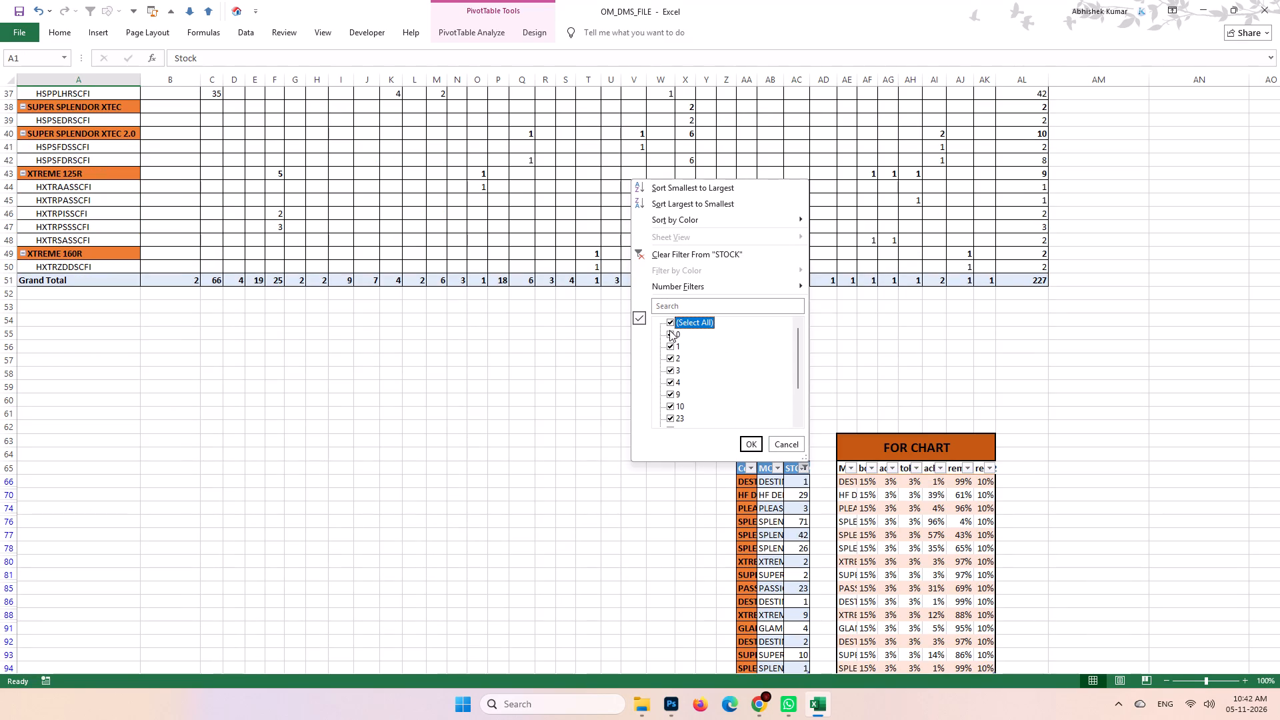
click(668, 333)
click(752, 439)
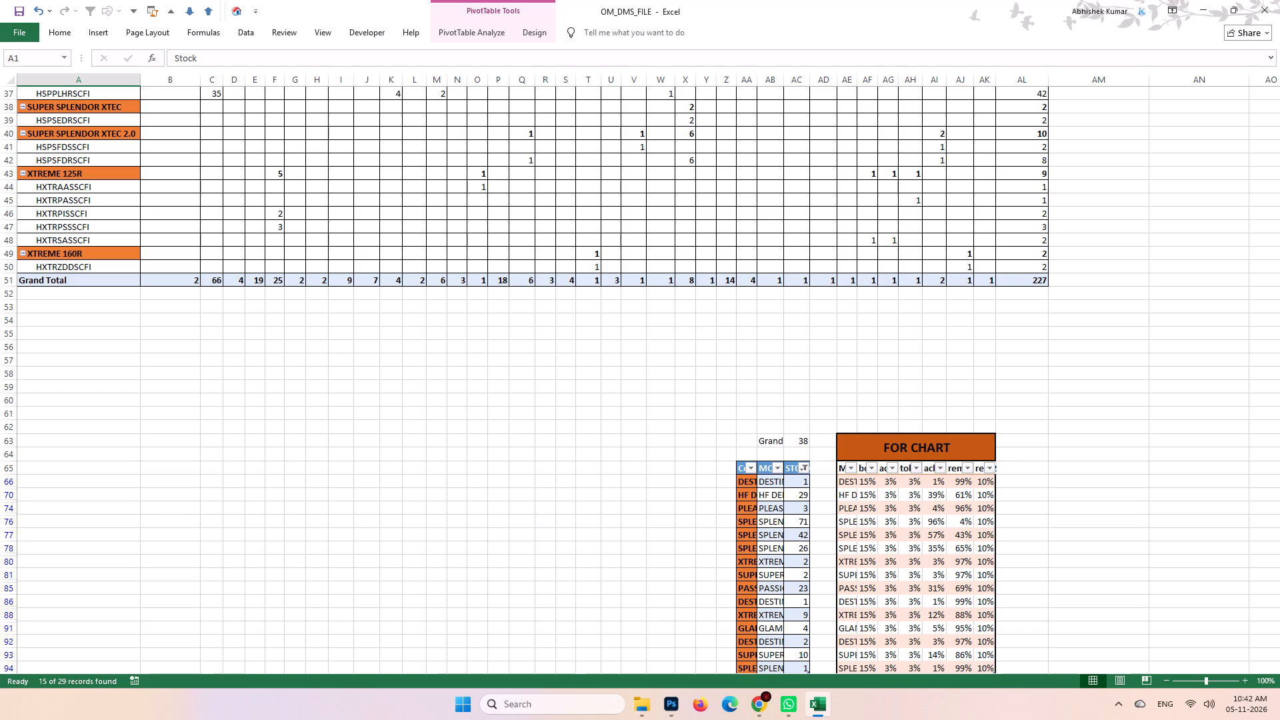
scroll(822, 491, down, 3)
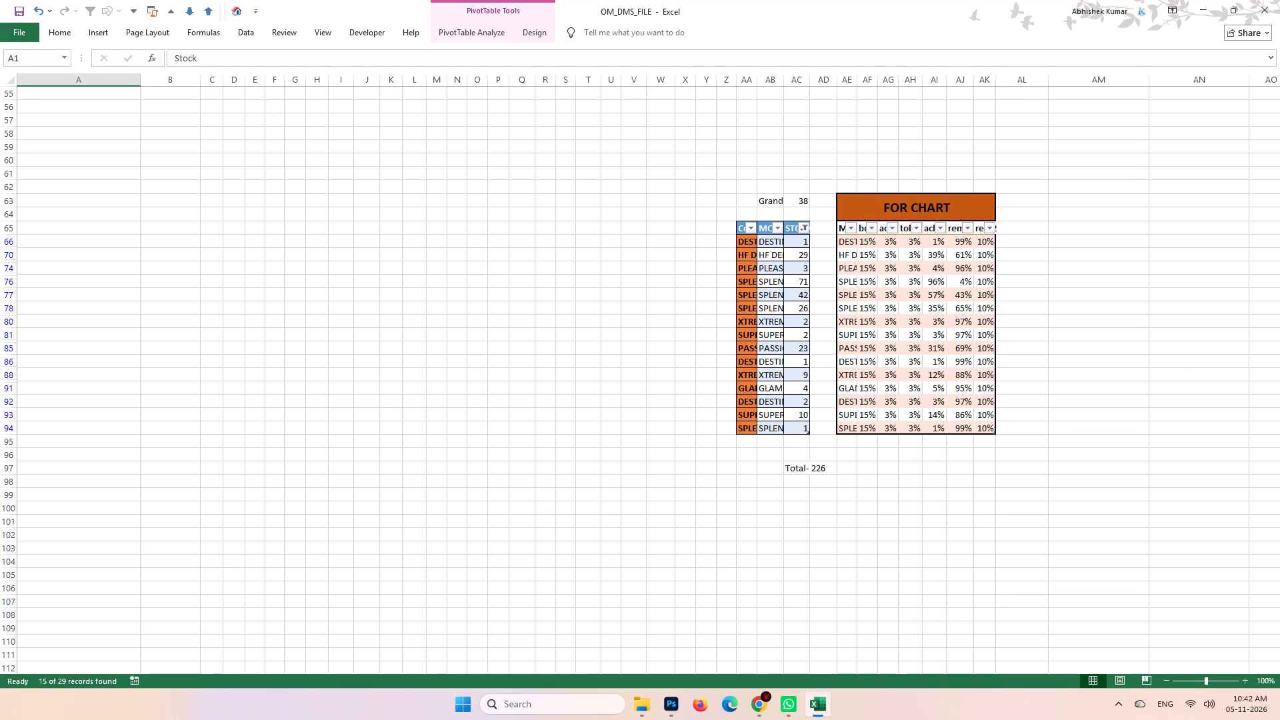
Review the values selected in the model table's STOCK filter and reapply it with every nonzero value included.
click(803, 223)
scroll(713, 393, down, 6)
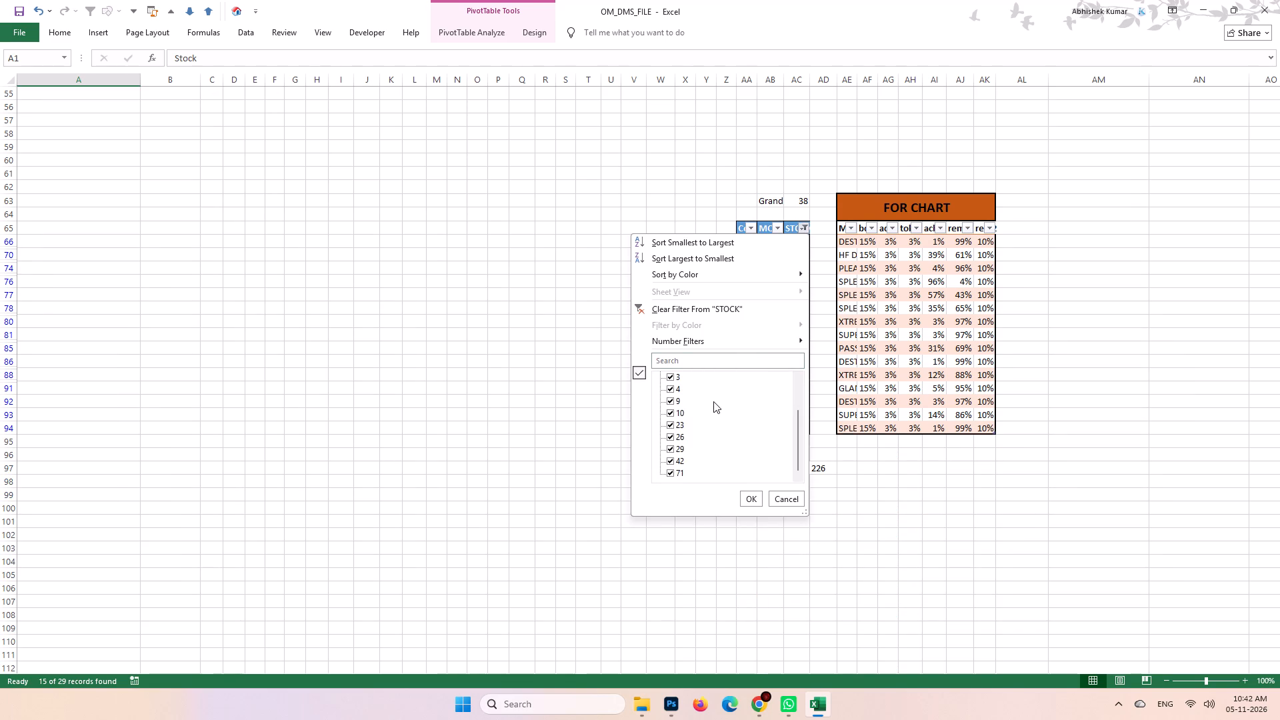
scroll(713, 401, down, 5)
click(757, 496)
Return to the dashboard to check the model-wise stock chart and its total.
scroll(467, 269, up, 5)
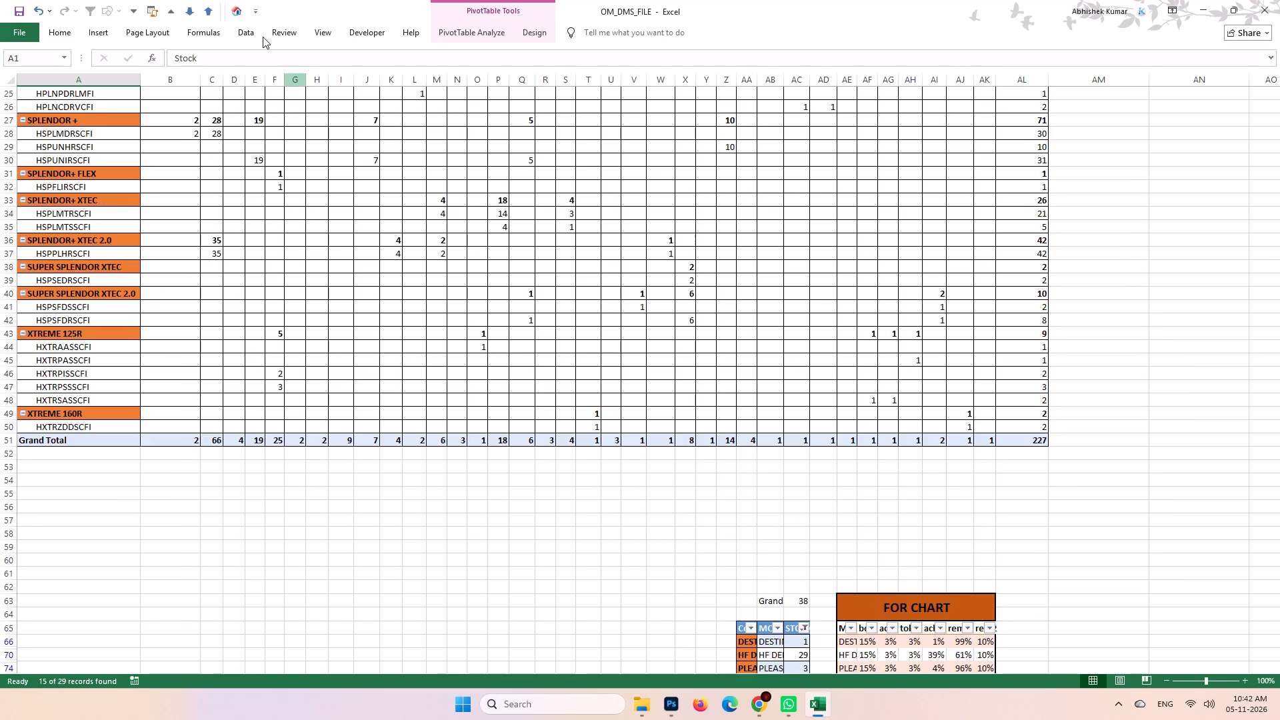
click(241, 9)
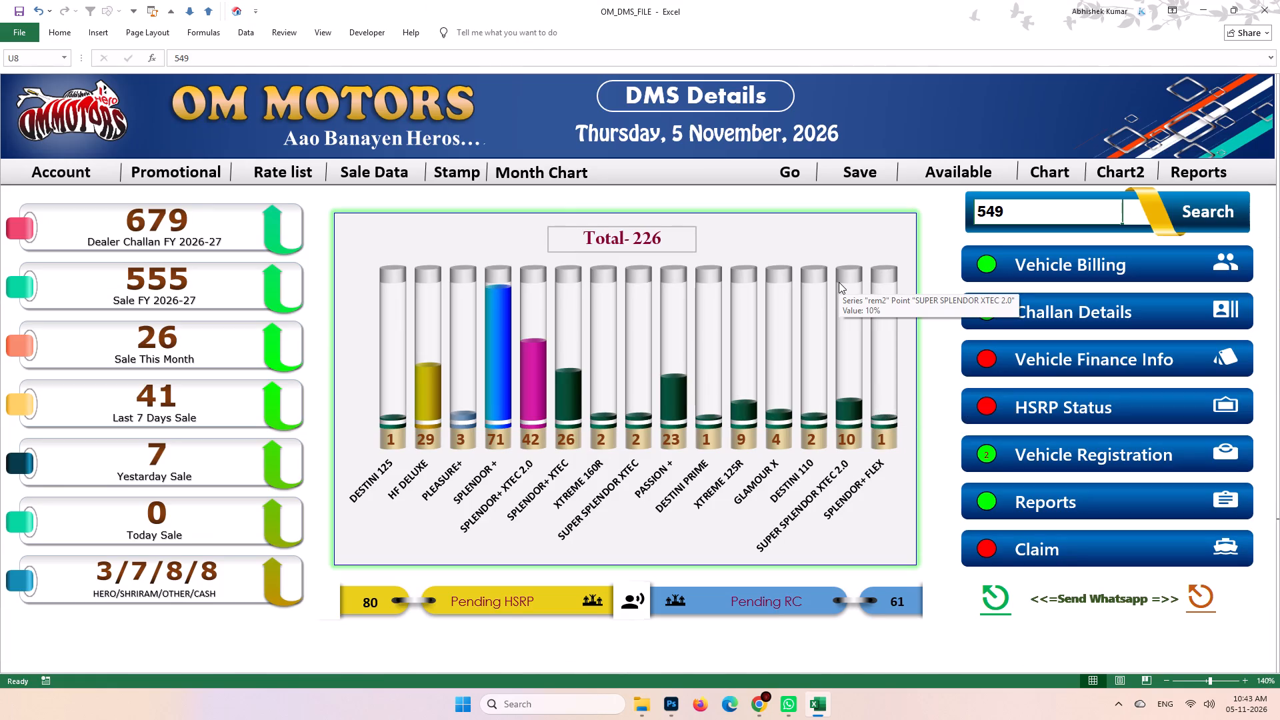
Minimize the OM_DMS_FILE workbook to get back to the Print Policy-Two Wheeler page in the browser.
click(1200, 0)
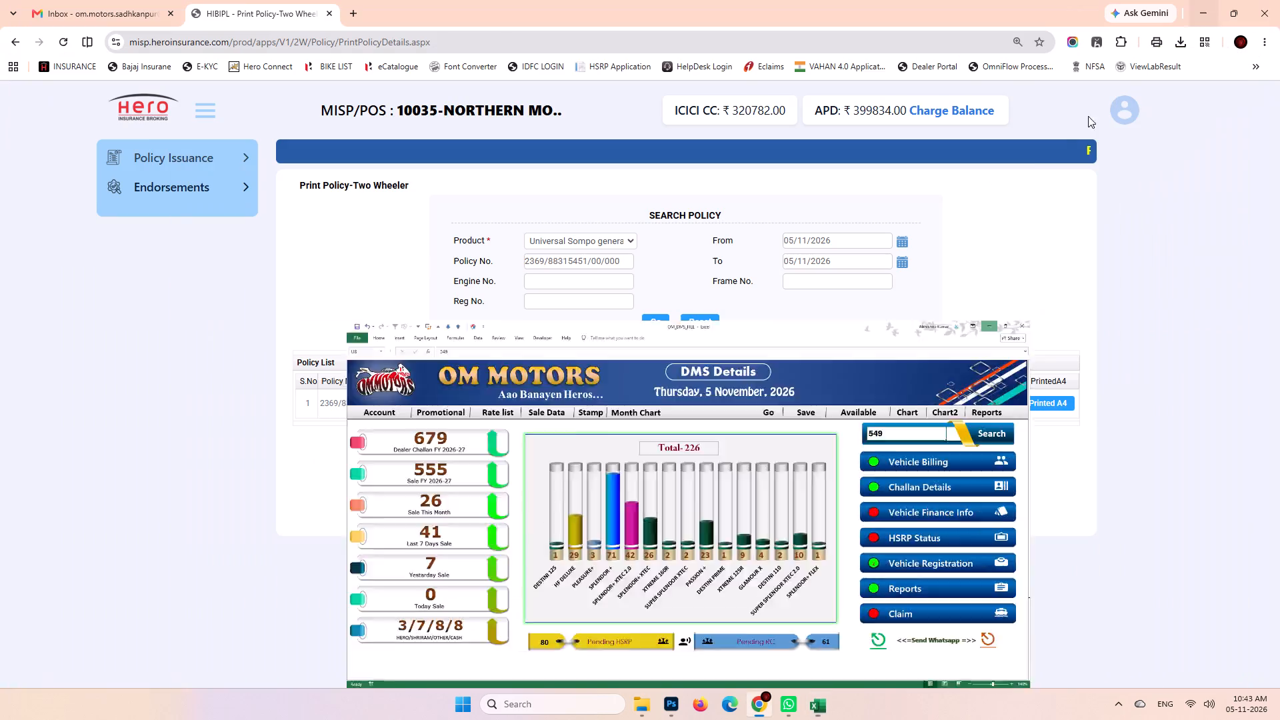
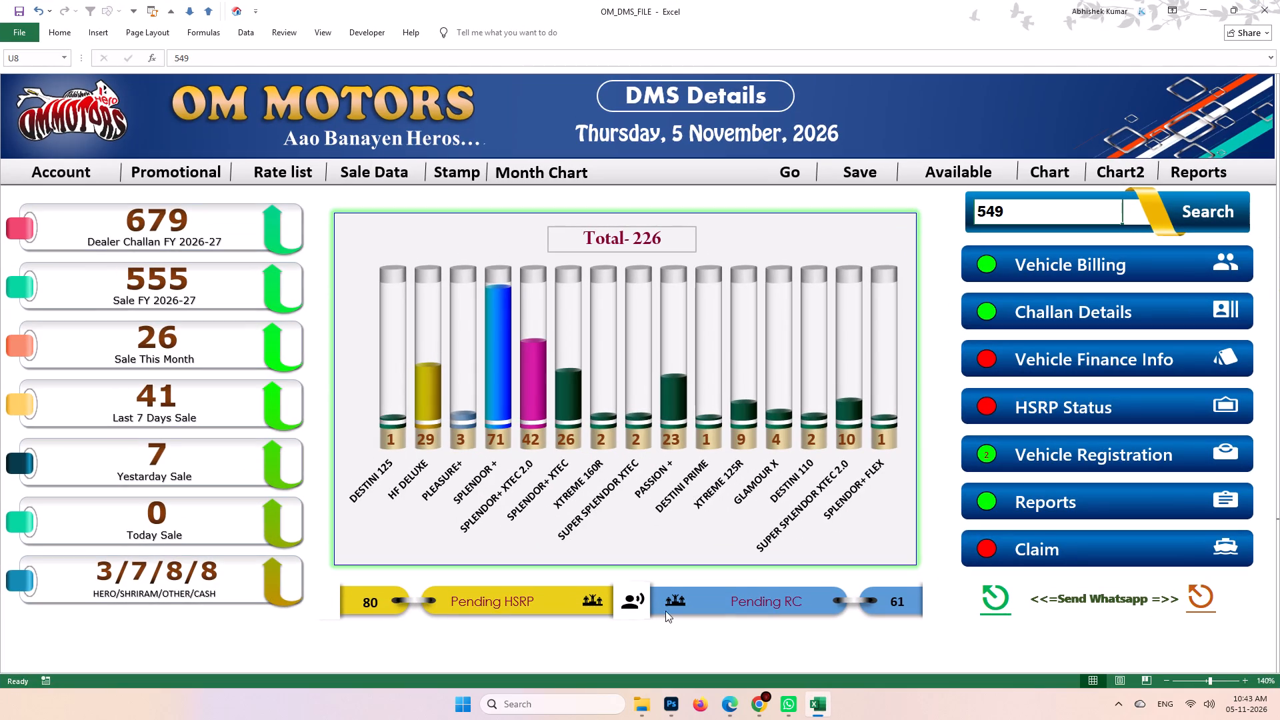
Switch from the Excel dashboard to the Microsoft Edge browser with a new tab open.
click(739, 718)
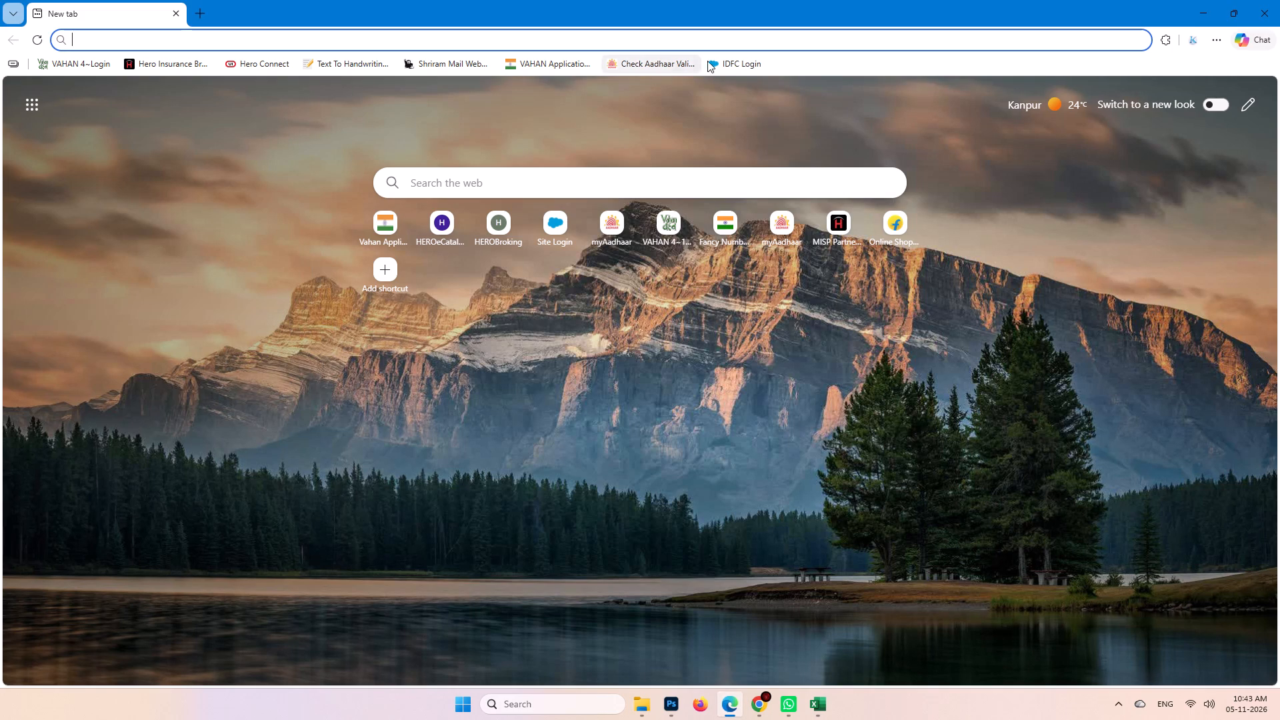
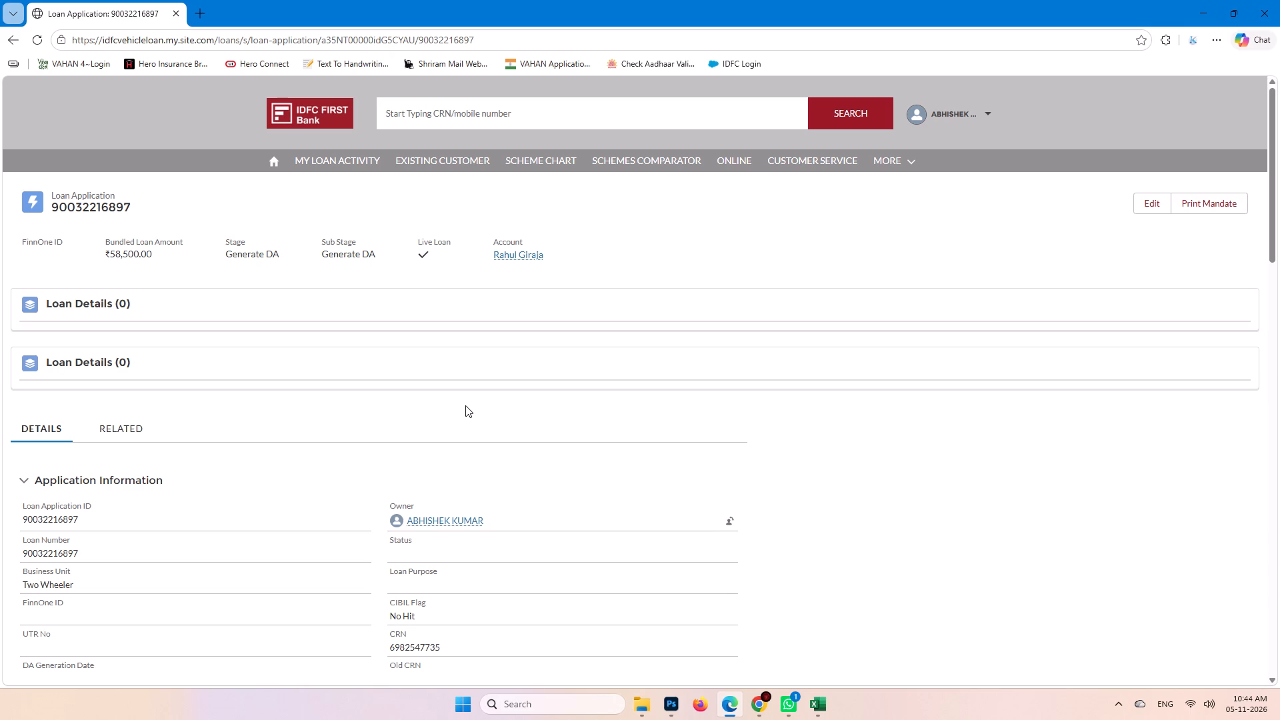
Switch to Chrome and open the eDistrict Uttar Pradesh status page, replacing the application number in the address with the one being checked.
click(749, 705)
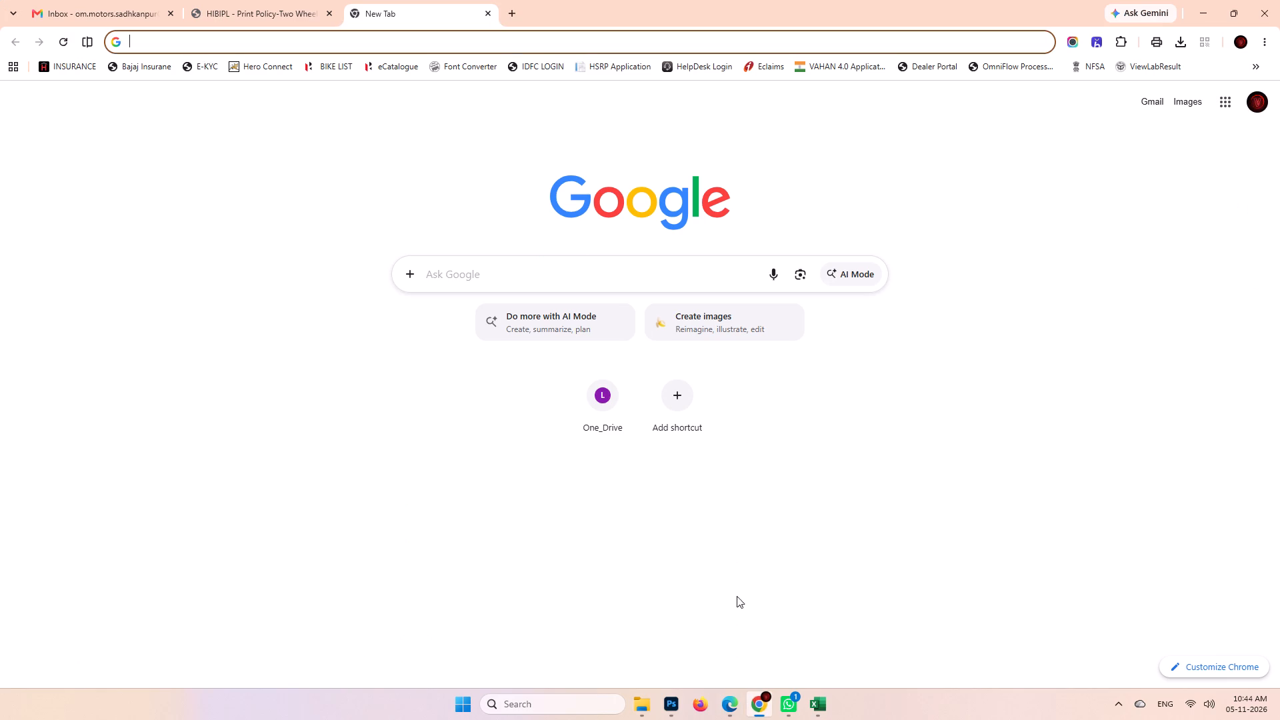
click(512, 43)
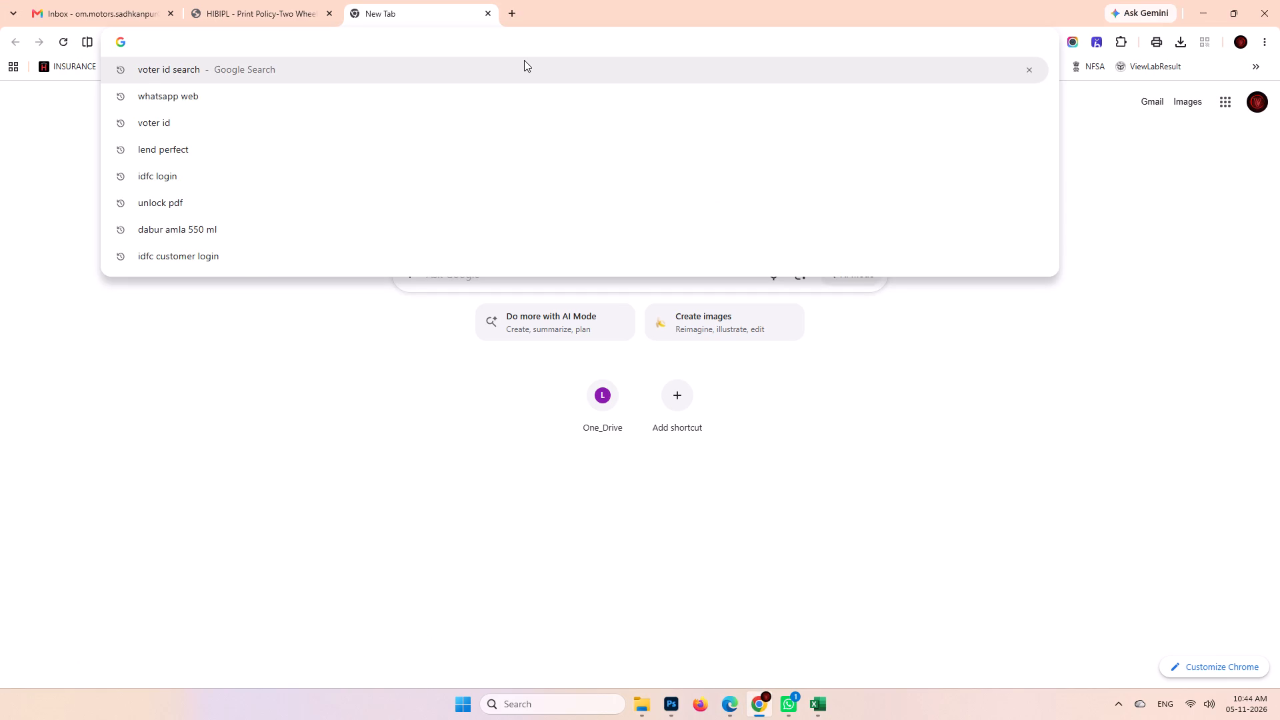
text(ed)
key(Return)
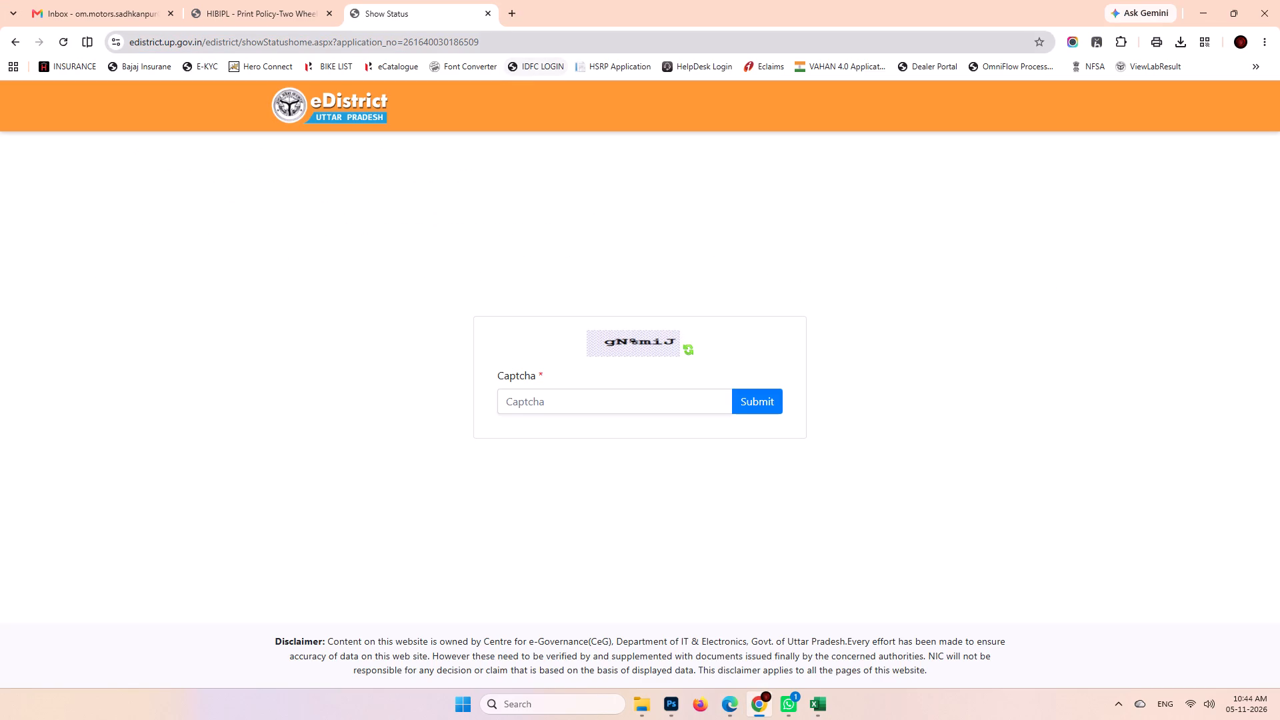
drag(406, 44, 670, 108)
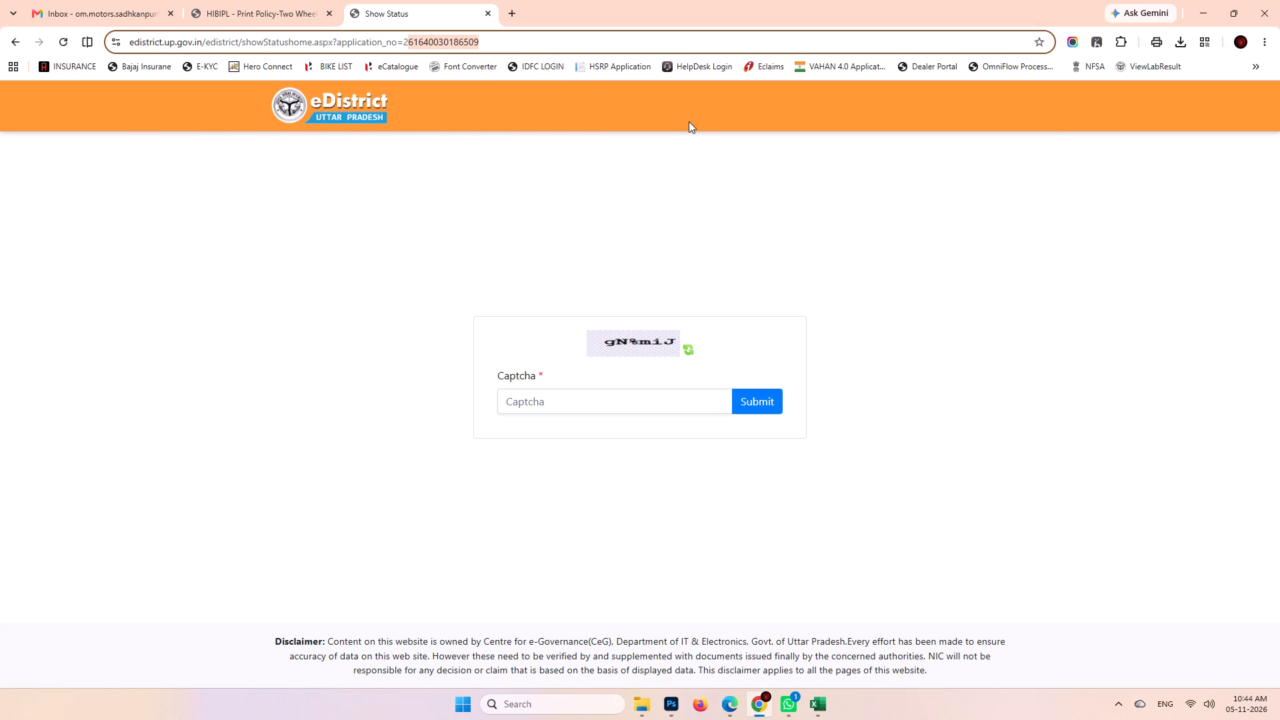
key(BackSpace)
key(BackSpace)
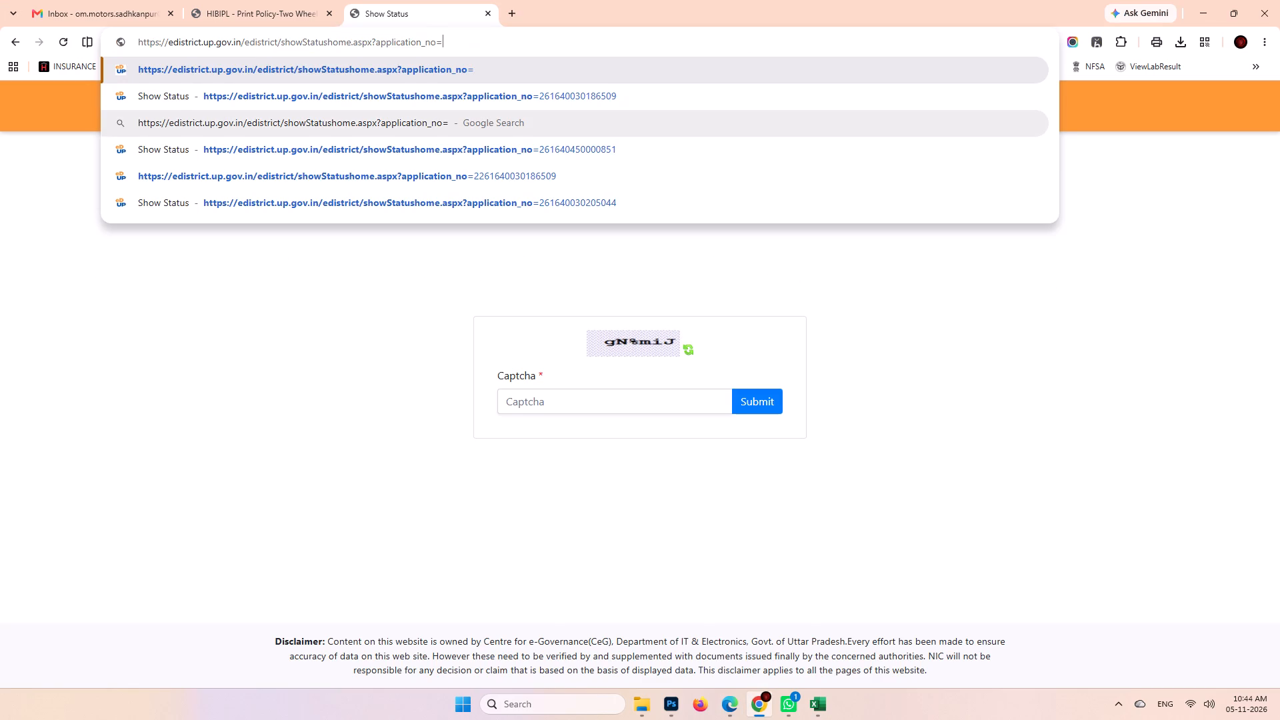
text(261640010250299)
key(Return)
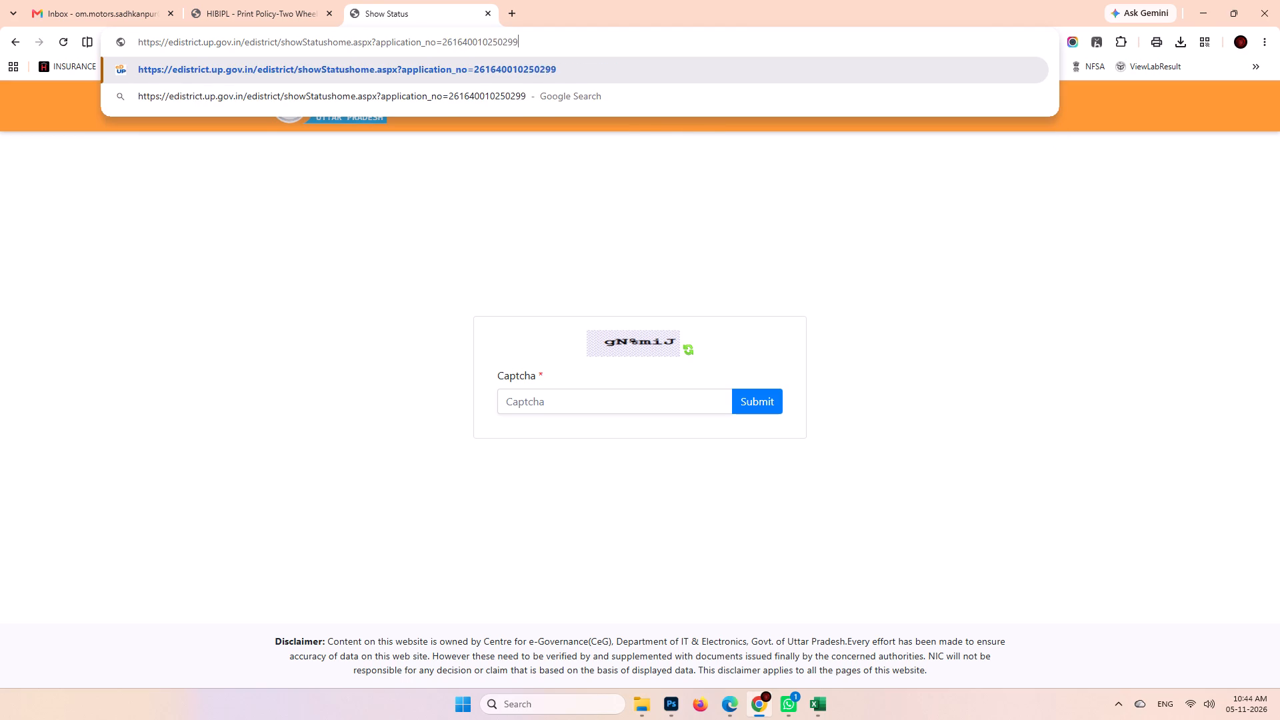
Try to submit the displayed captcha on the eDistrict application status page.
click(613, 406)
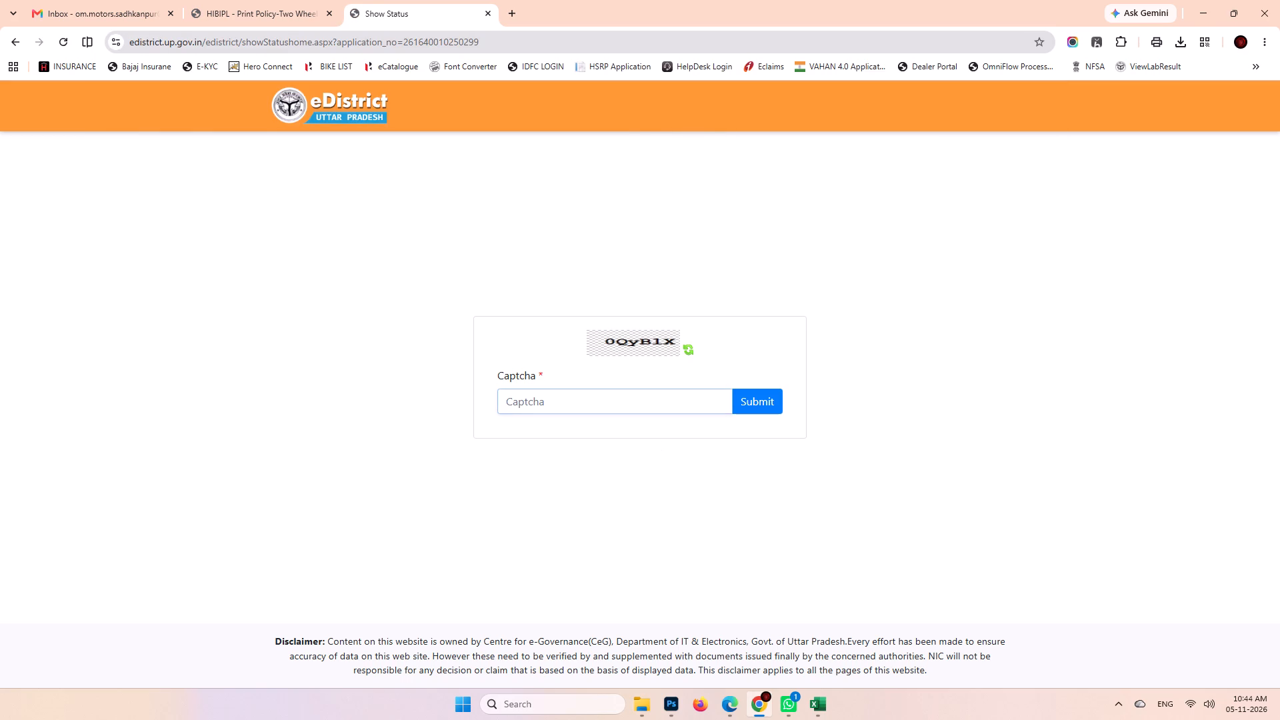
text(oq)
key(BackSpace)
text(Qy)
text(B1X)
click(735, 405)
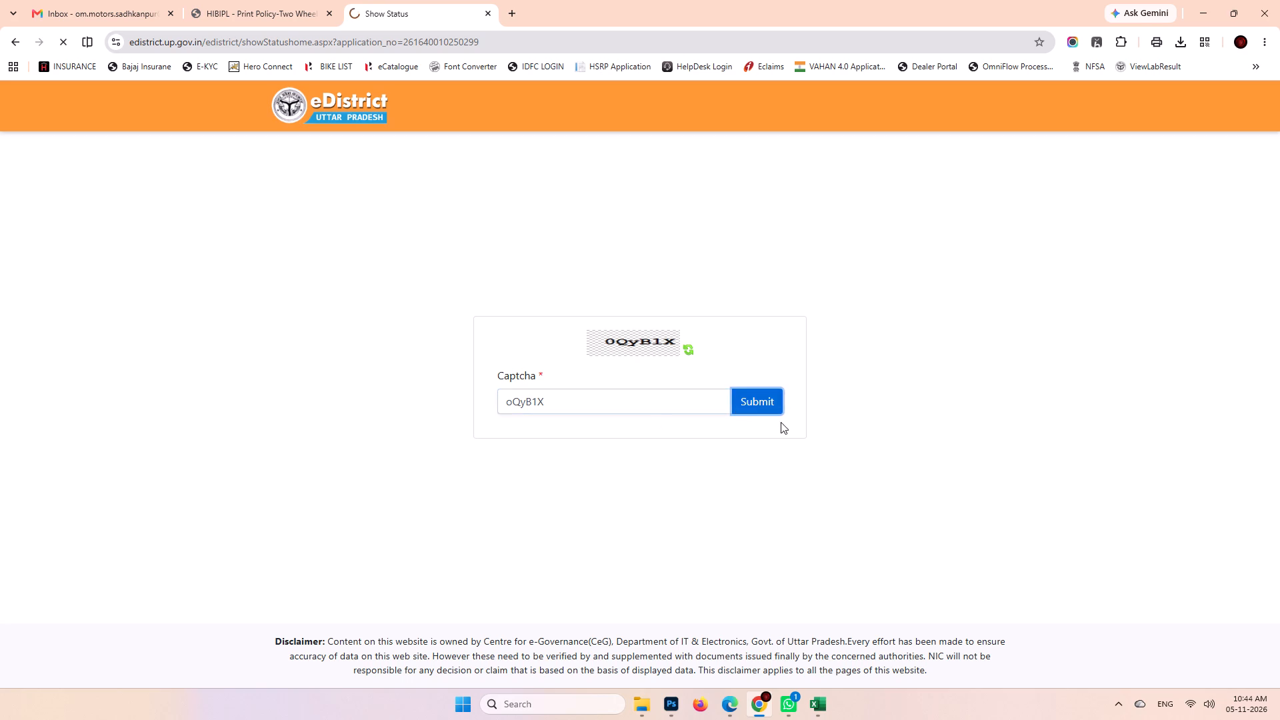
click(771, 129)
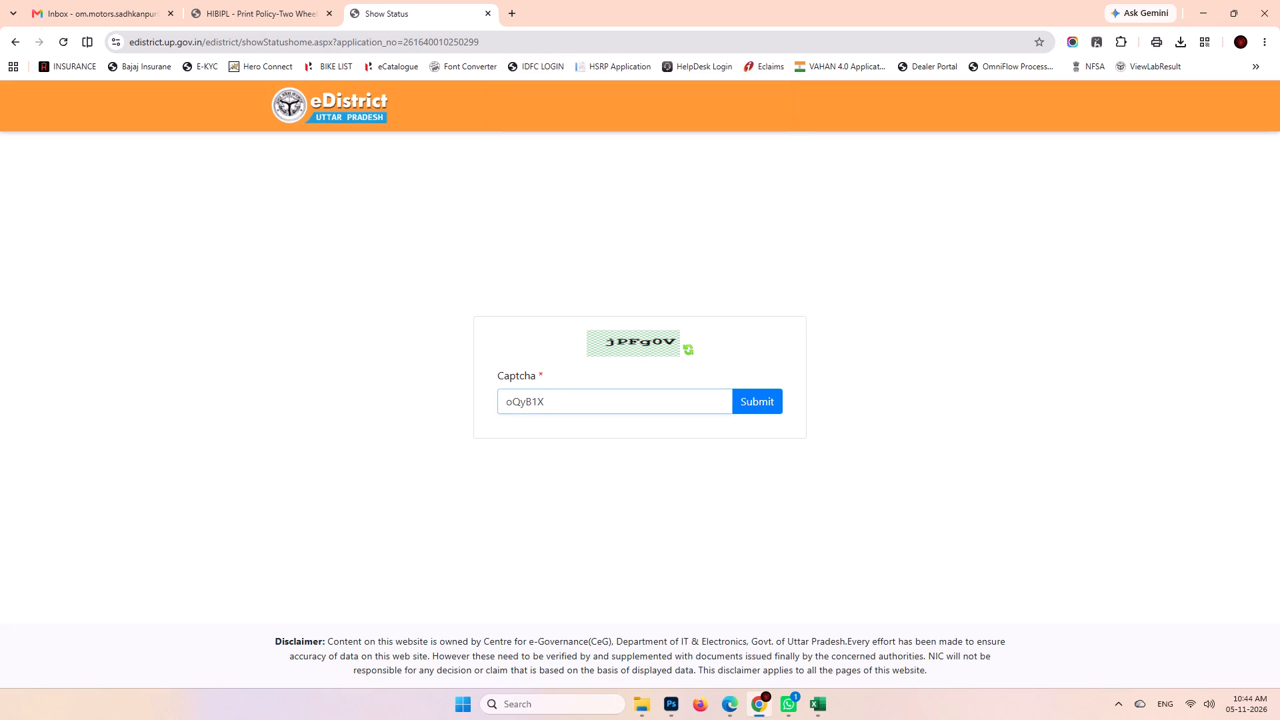
Replace the captcha entry with the newly displayed code and submit it to retrieve the application status.
drag(575, 400, 397, 383)
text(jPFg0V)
click(763, 397)
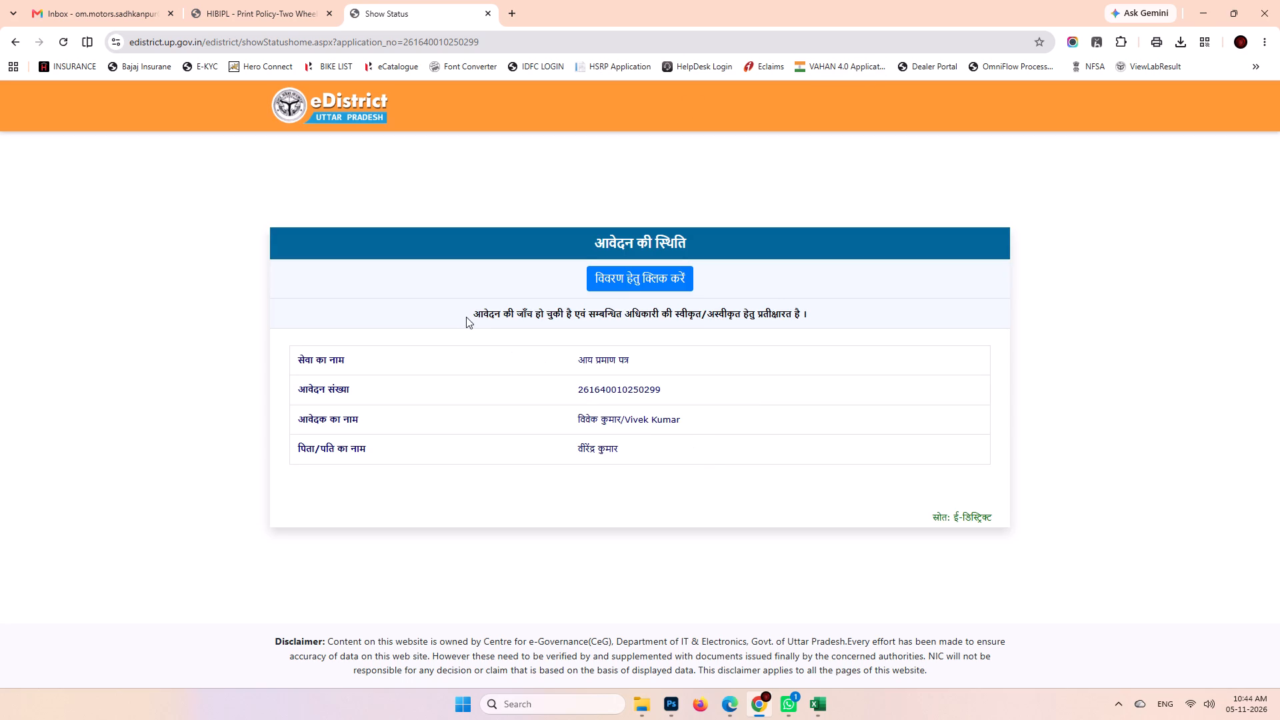
Open the income certificate application's details and examine the forwarding history, including who forwarded it, to whom and on which dates.
click(635, 273)
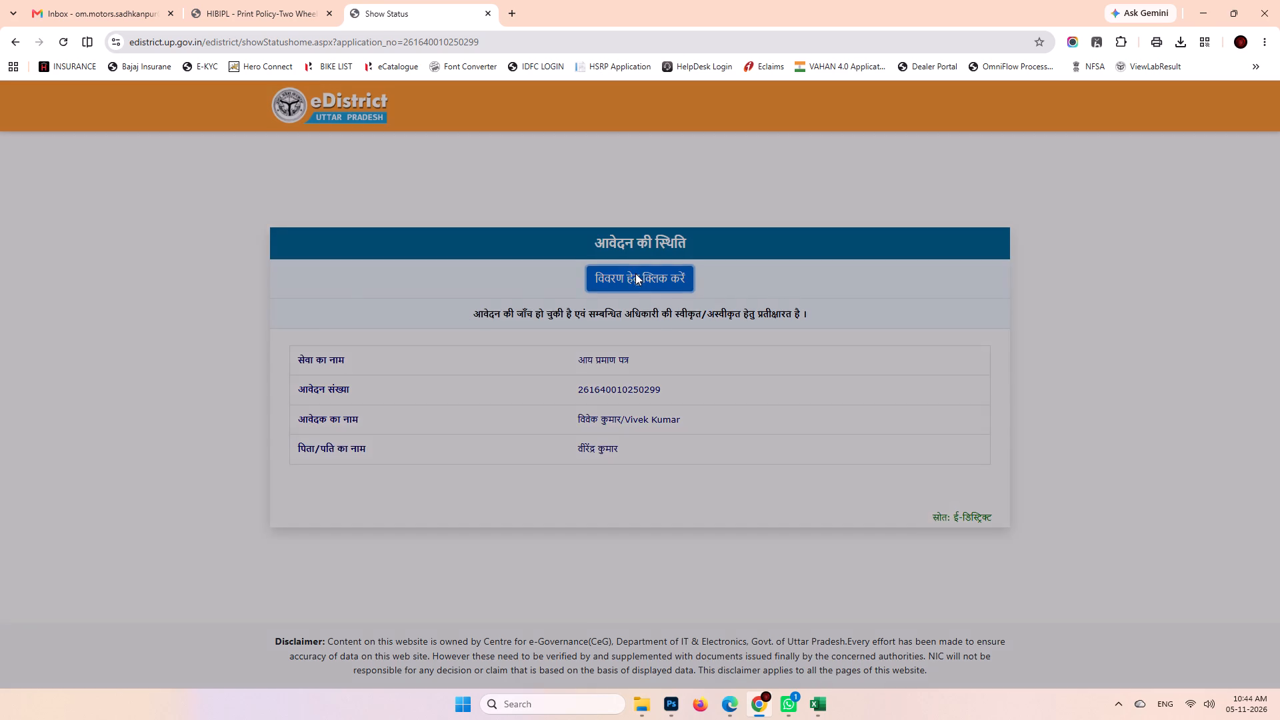
scroll(681, 531, down, 5)
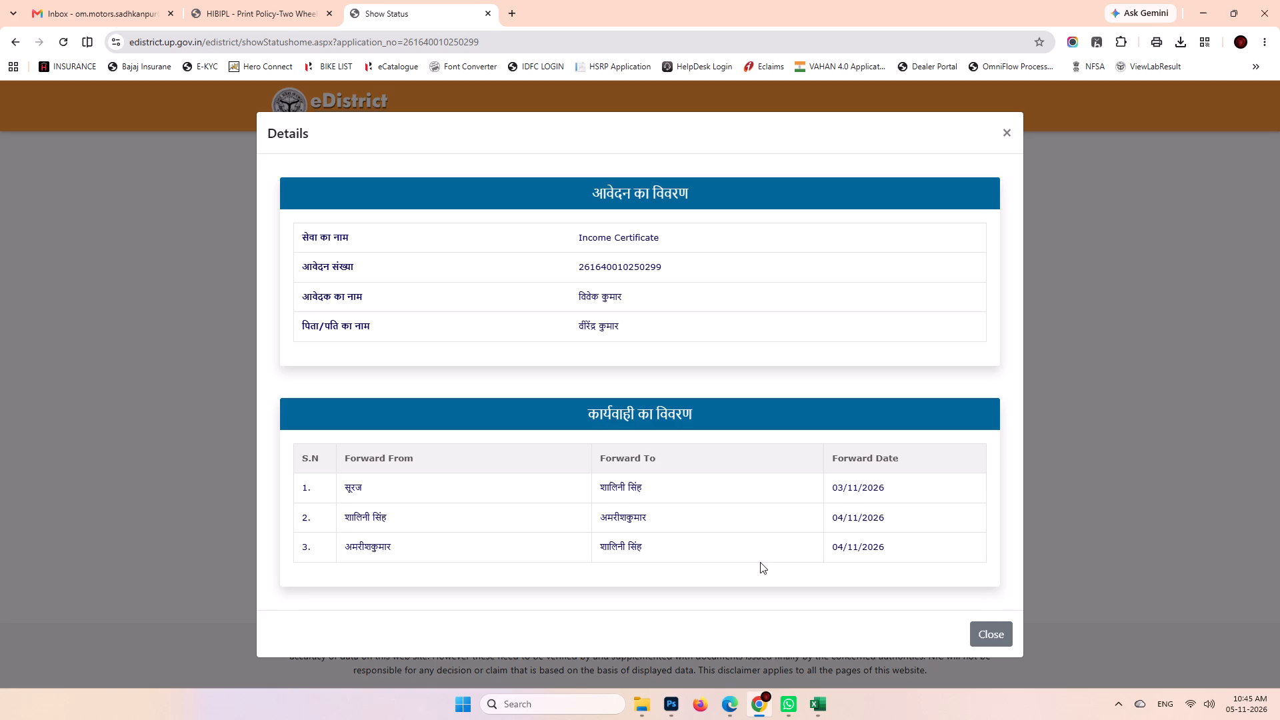
click(1001, 132)
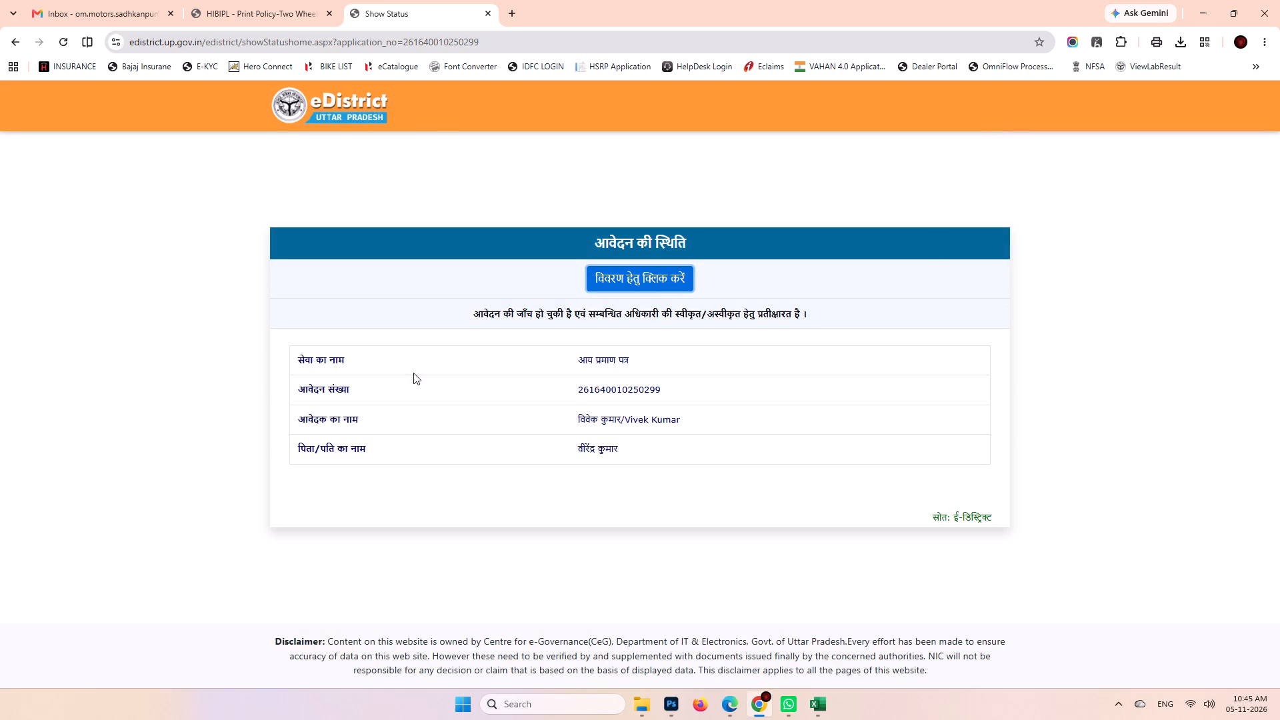
click(659, 274)
drag(344, 487, 416, 487)
click(474, 487)
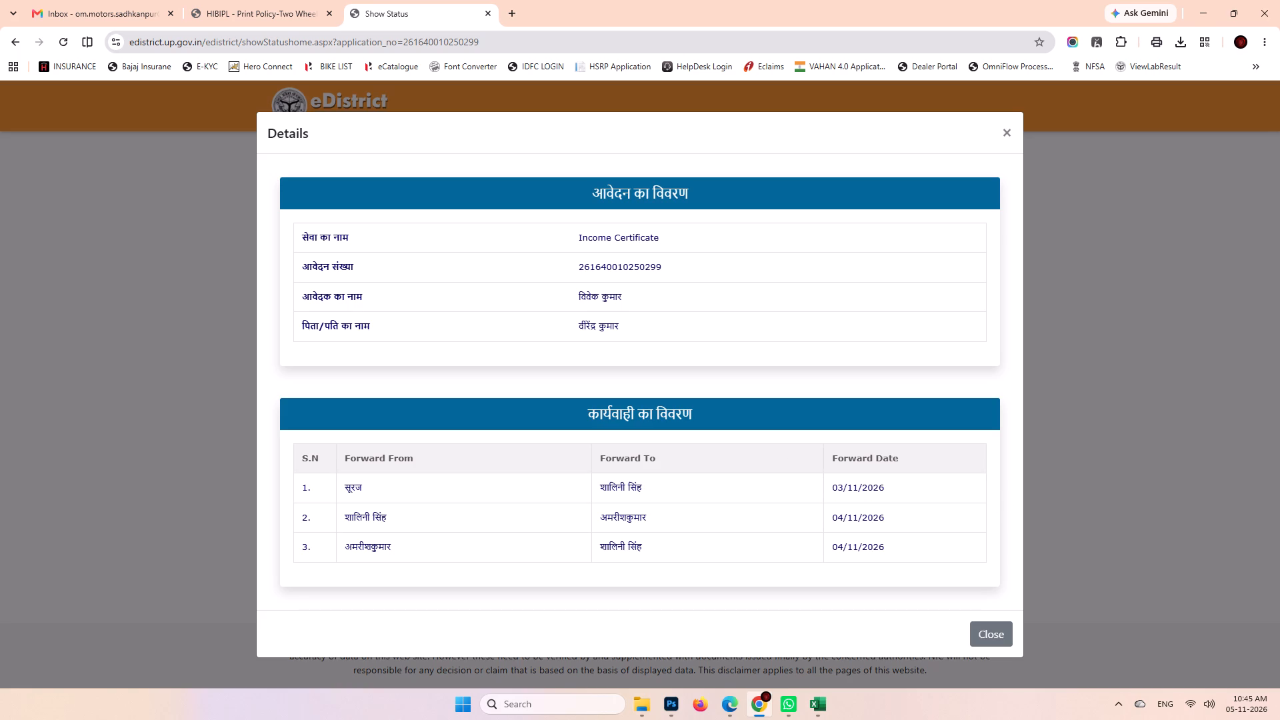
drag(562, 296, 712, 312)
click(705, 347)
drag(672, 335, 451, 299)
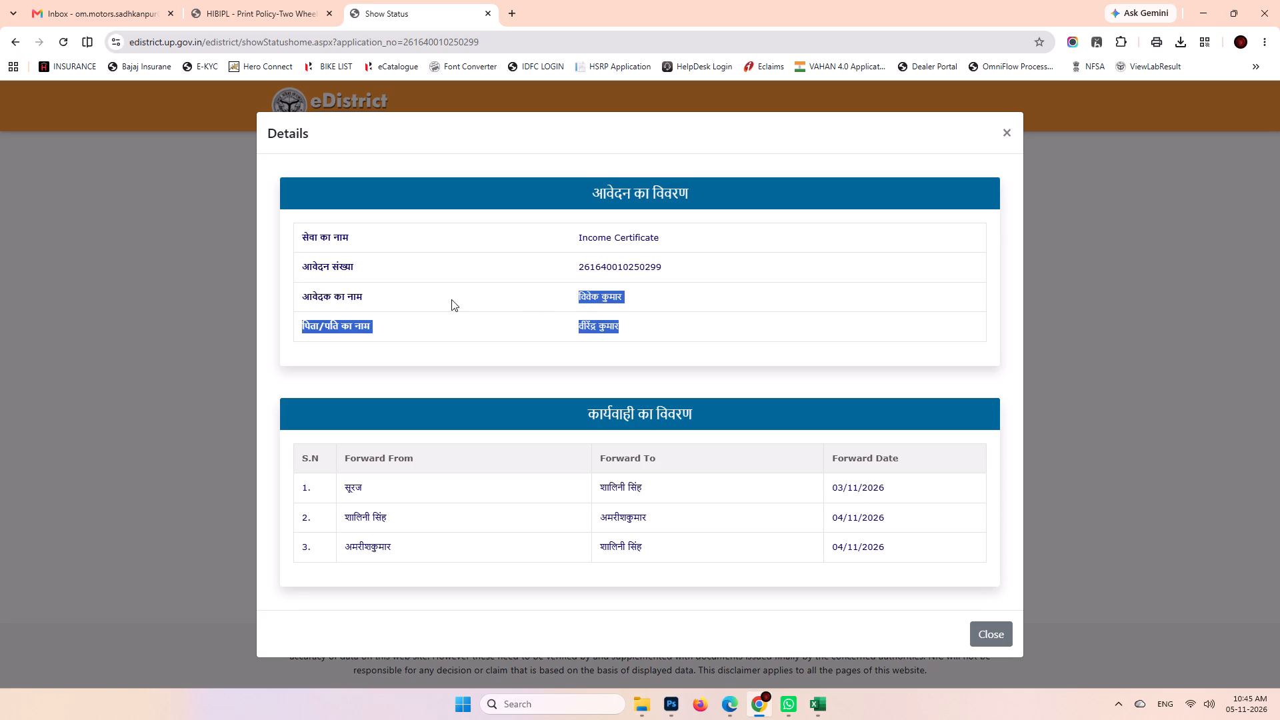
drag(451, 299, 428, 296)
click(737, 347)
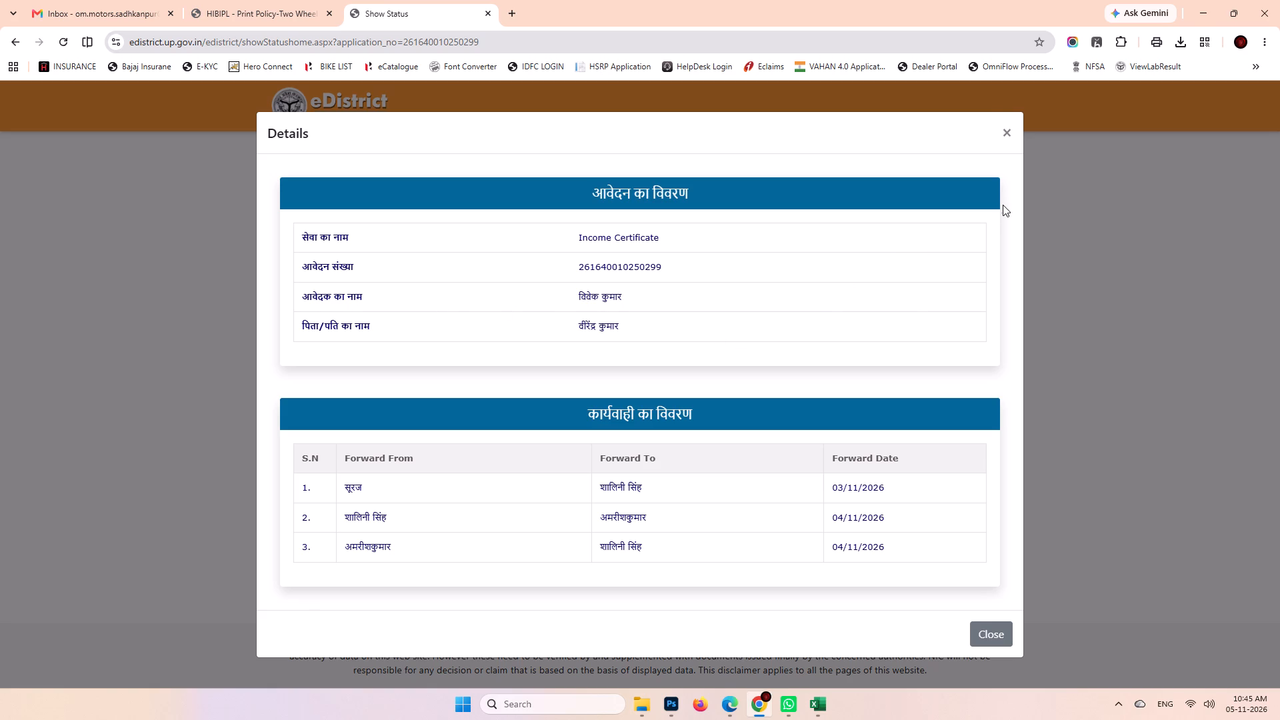